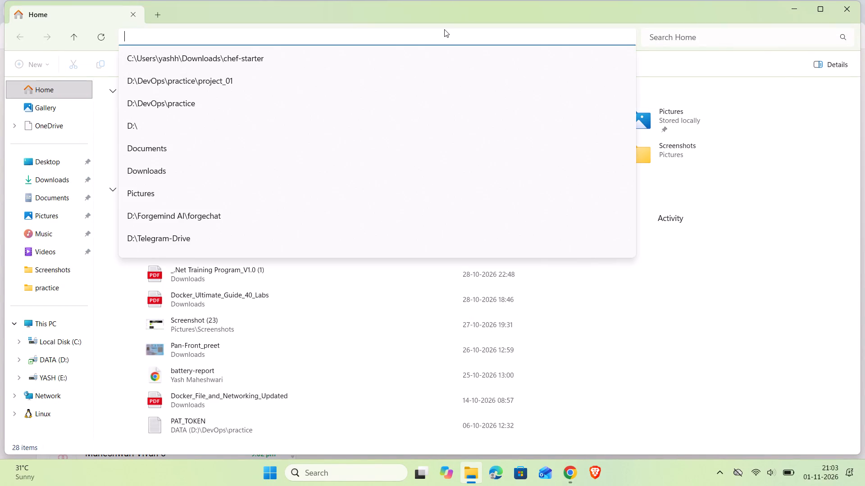
Enter "room freshner" as the address text in the file browser window.
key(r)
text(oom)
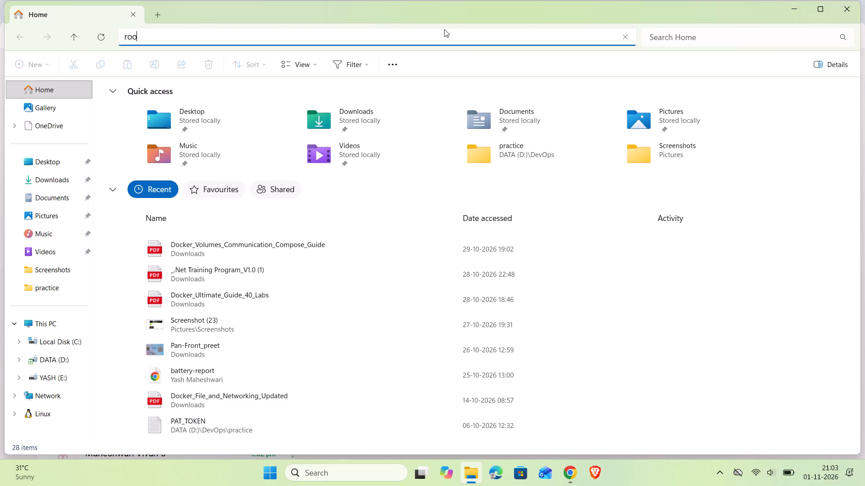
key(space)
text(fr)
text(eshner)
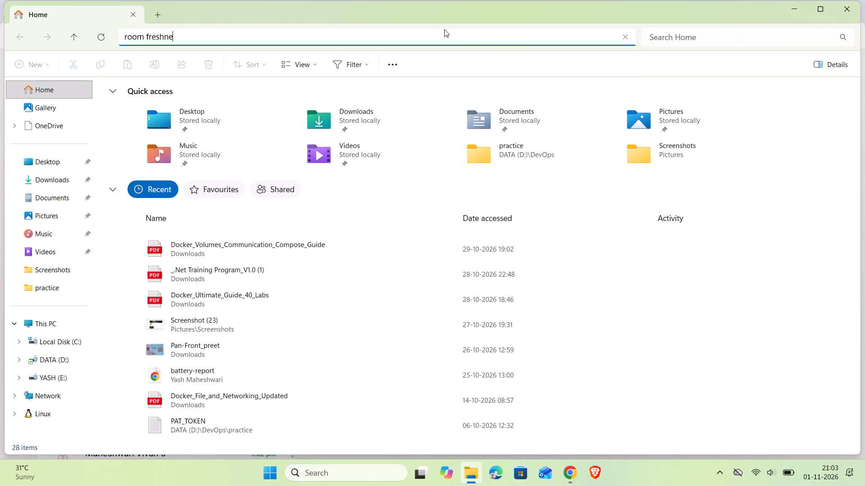
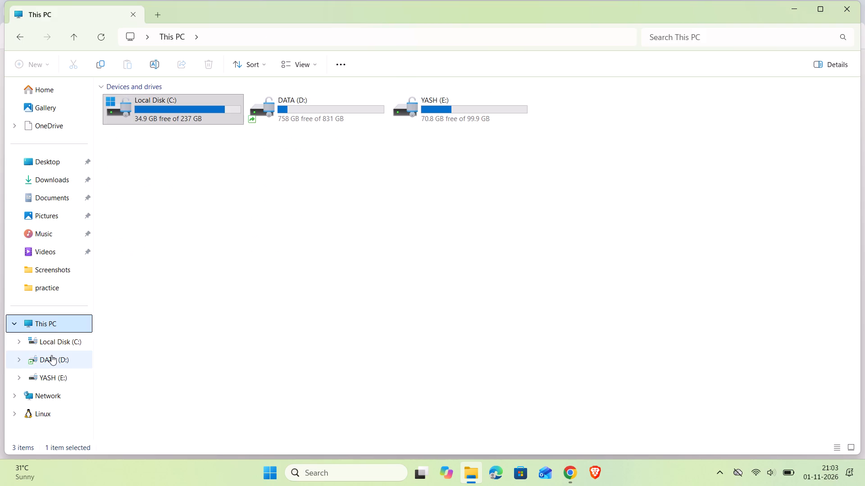
Open the DATA (D:) drive to show its folders and files.
click(51, 355)
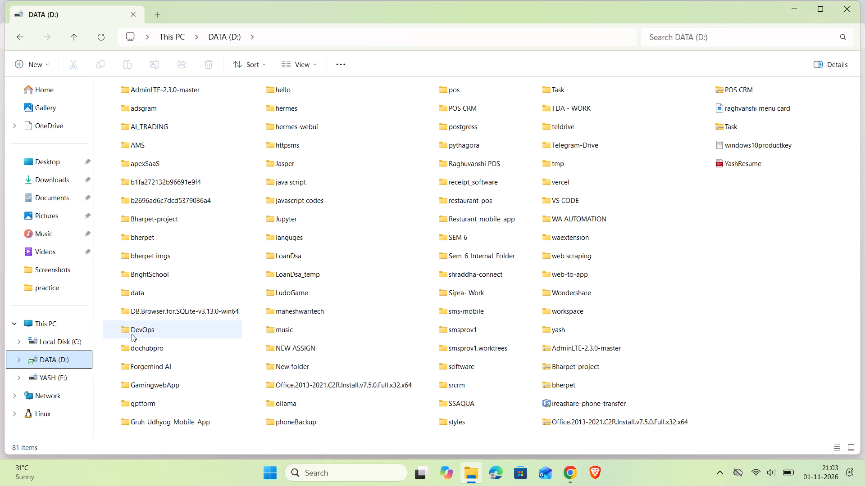
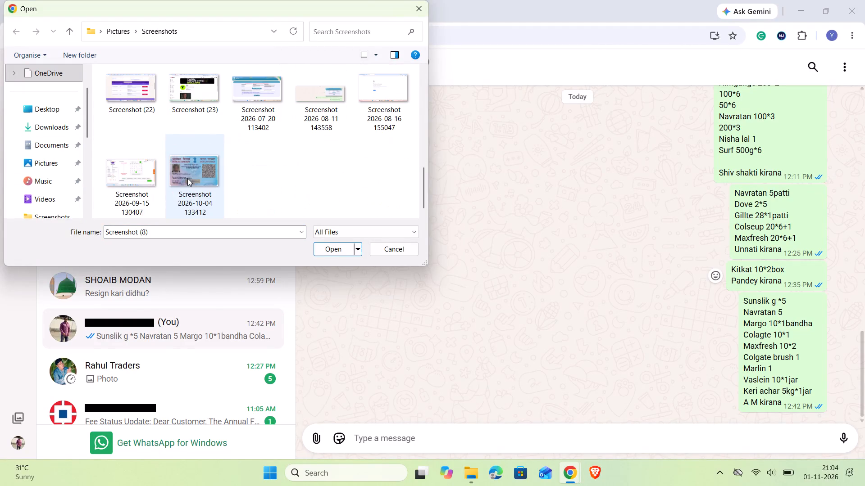
Switch the file chooser from Screenshots to the Downloads folder and look through its last-month files.
scroll(187, 178, down, 1)
click(54, 119)
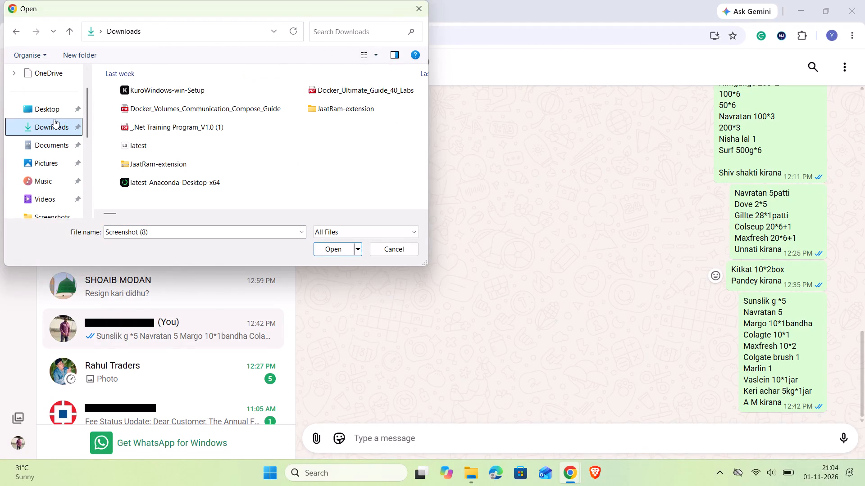
scroll(159, 152, down, 1)
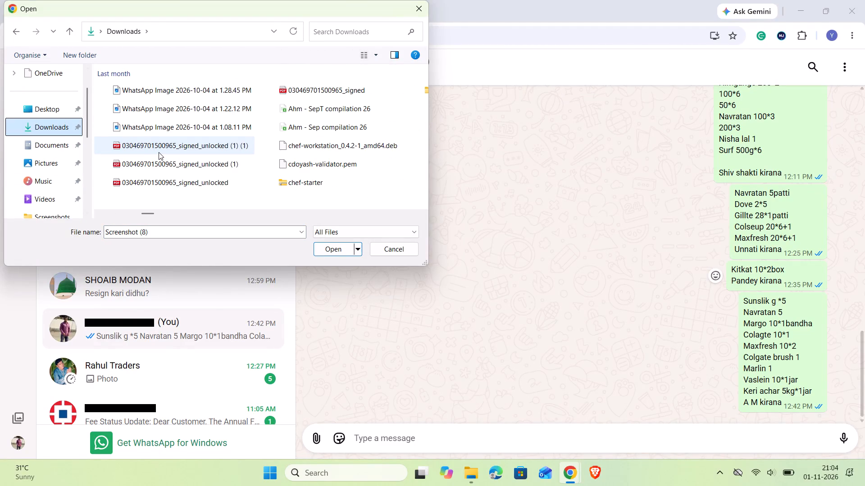
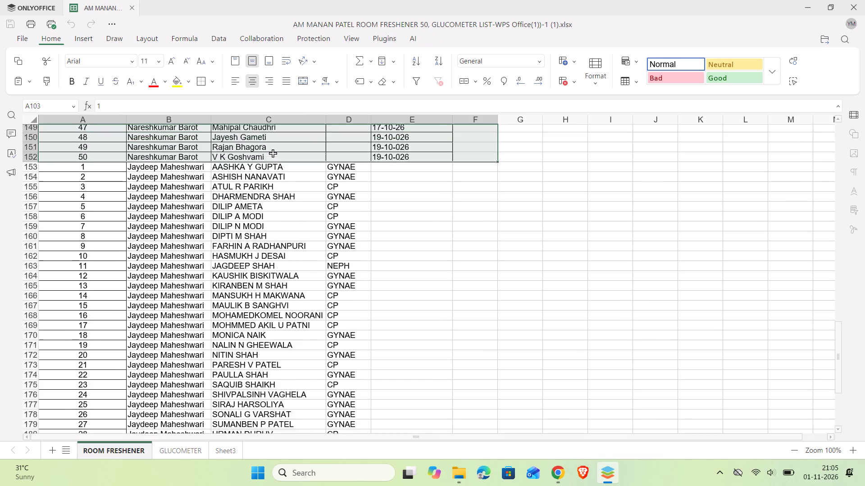
Review the representatives' doctor lists and the DISTRIBUTION DATE column throughout the ROOM FRESHENER sheet.
scroll(273, 153, up, 10)
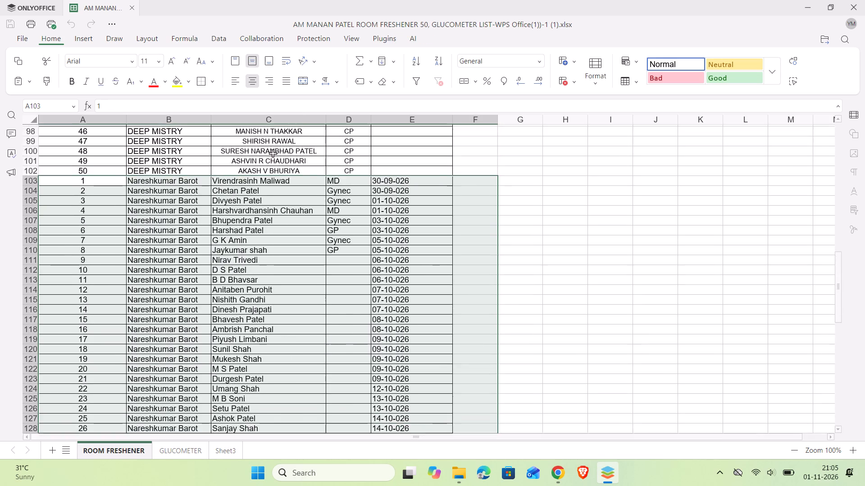
scroll(273, 153, up, 11)
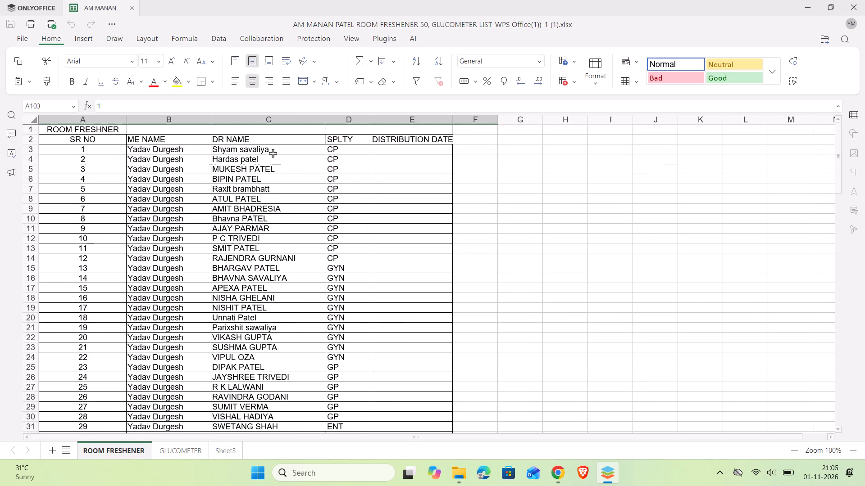
scroll(273, 153, up, 1)
scroll(273, 153, down, 10)
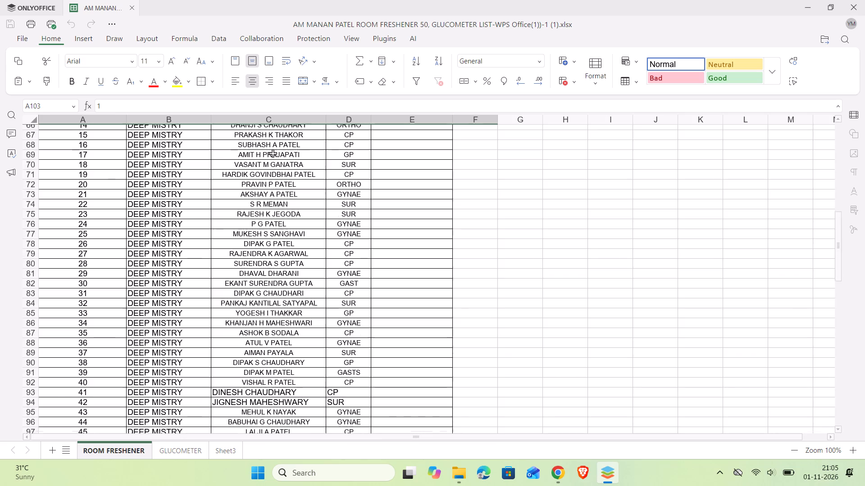
scroll(273, 153, down, 5)
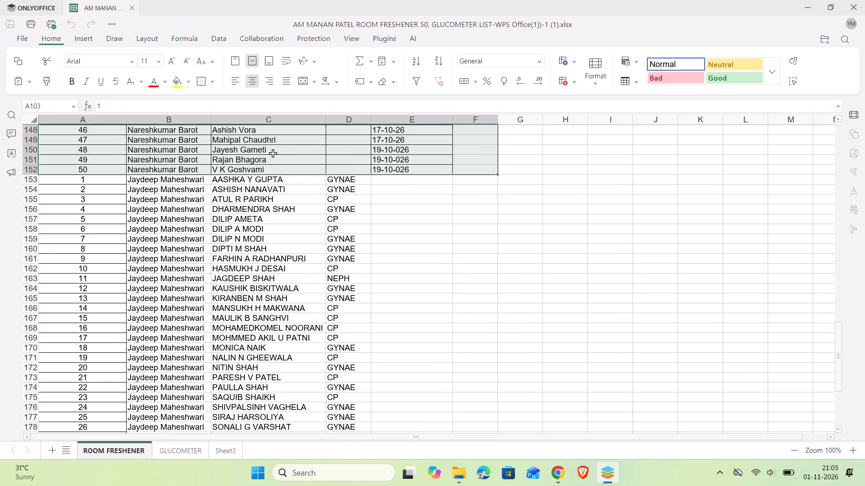
scroll(273, 153, down, 6)
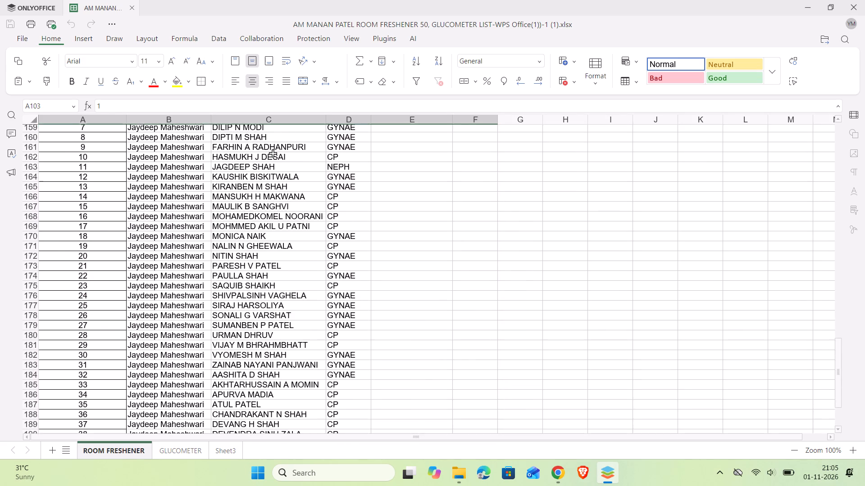
scroll(273, 153, down, 5)
scroll(273, 153, up, 4)
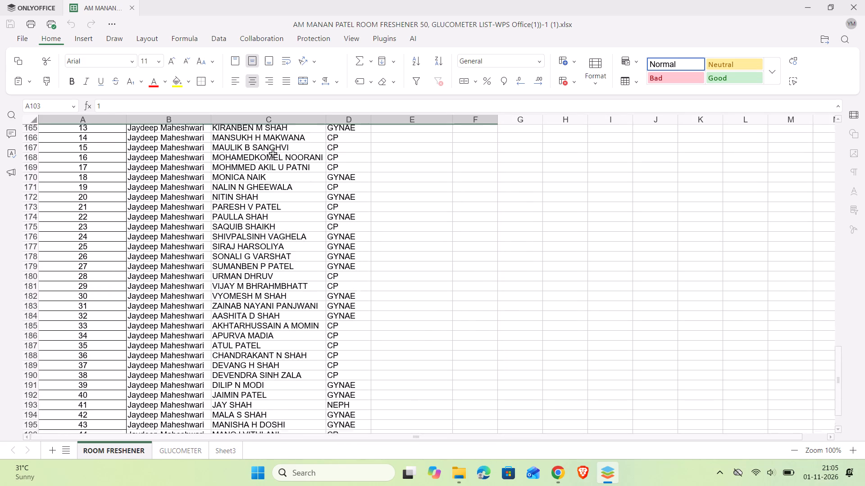
scroll(273, 153, up, 2)
scroll(273, 153, down, 1)
scroll(273, 153, up, 1)
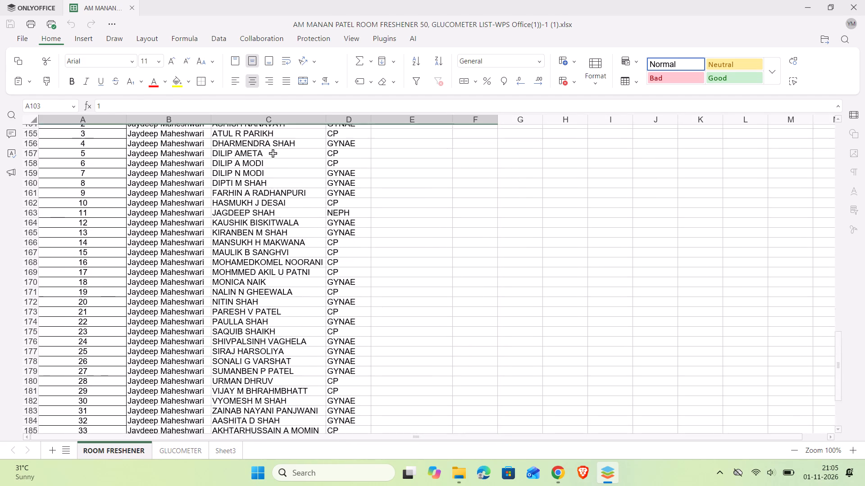
scroll(273, 153, up, 1)
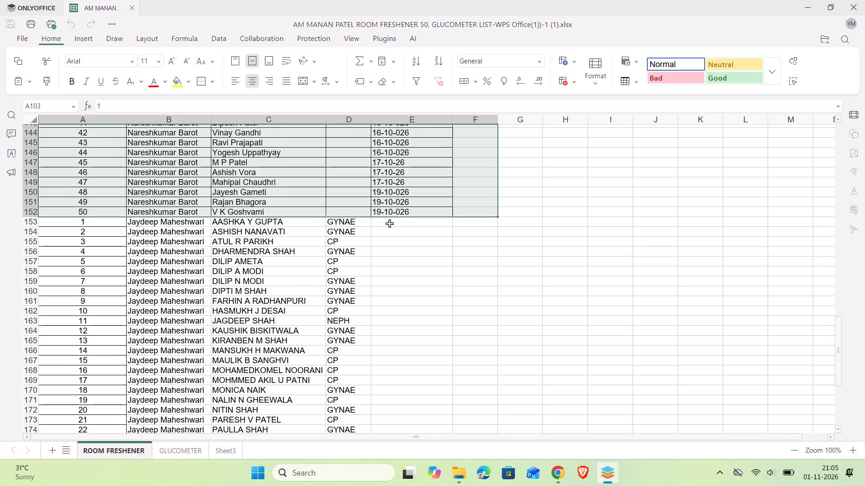
Start a distribution date entry in cell E153, beside the first doctor of the list beginning at row 153.
click(390, 223)
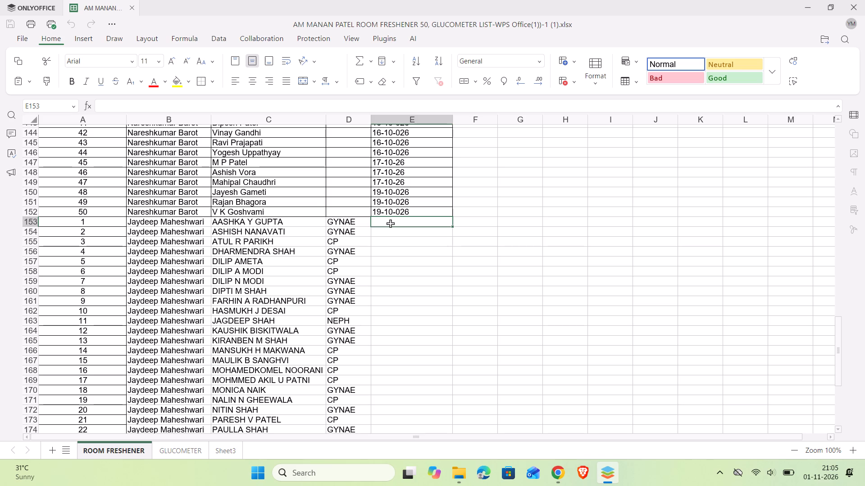
text(22)
key(BackSpace)
key(BackSpace)
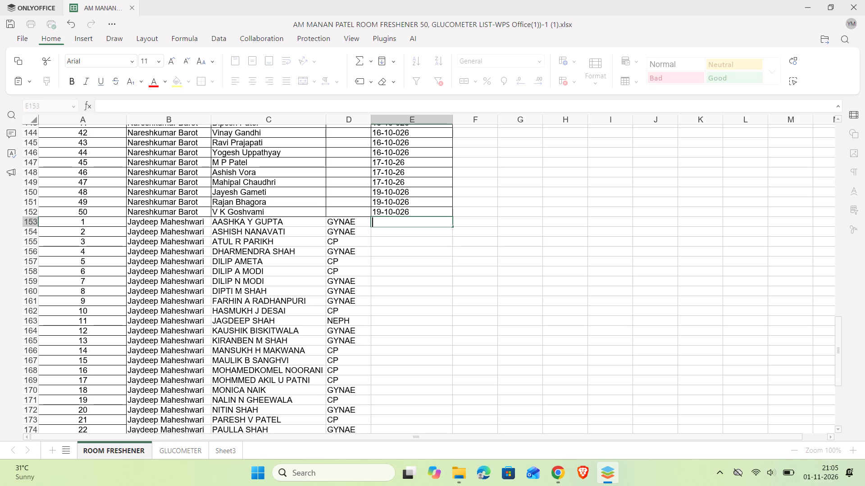
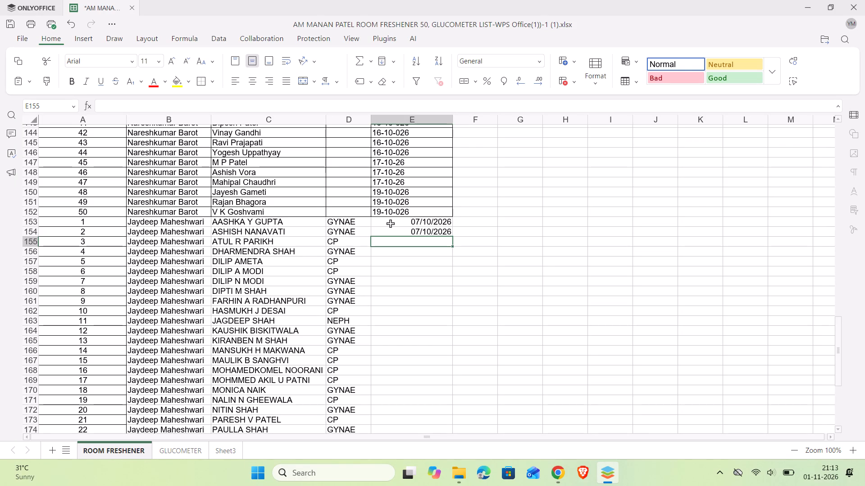
Enter the distribution dates 09/10/2026 in E155 and 16/10/2026 in E156 for the third and fourth doctors.
text(09)
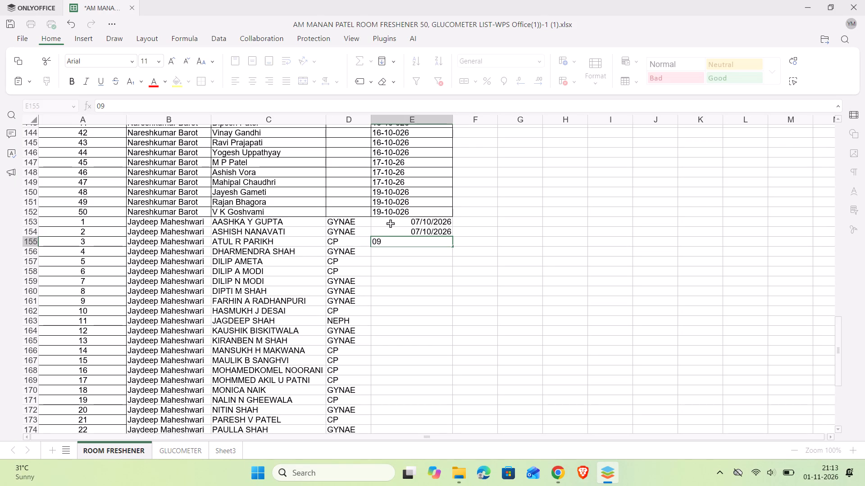
key(minus)
key(Down)
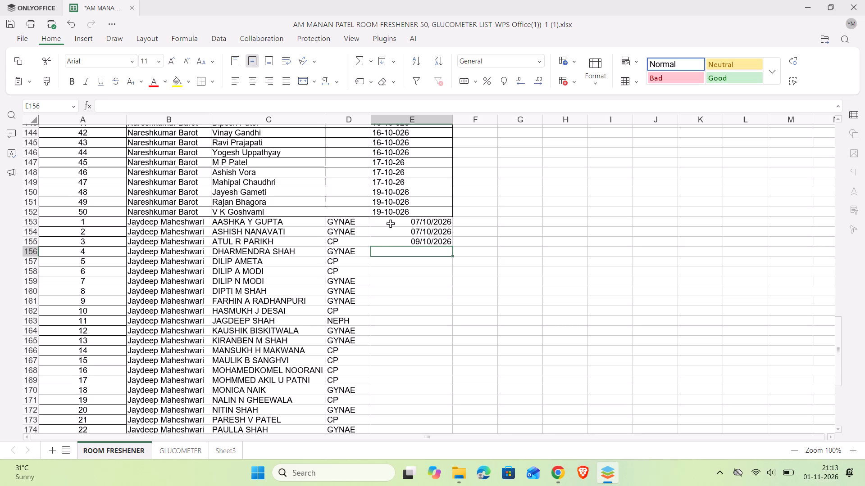
text(16)
key(minus)
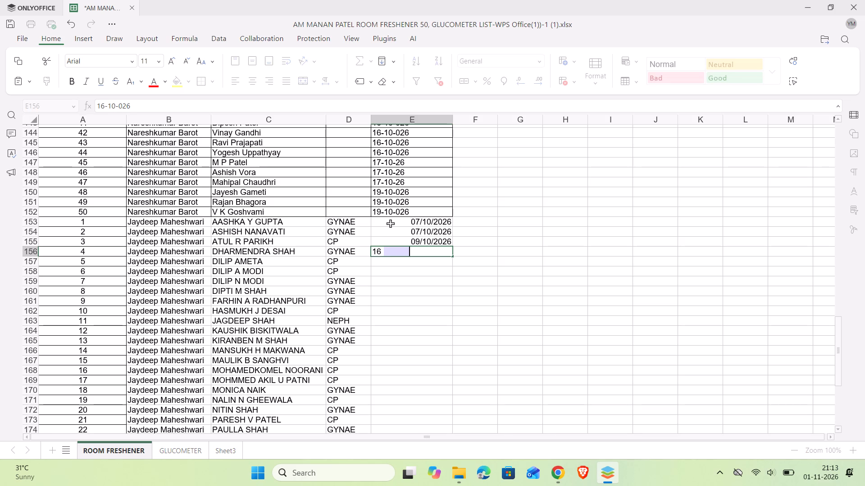
key(Down)
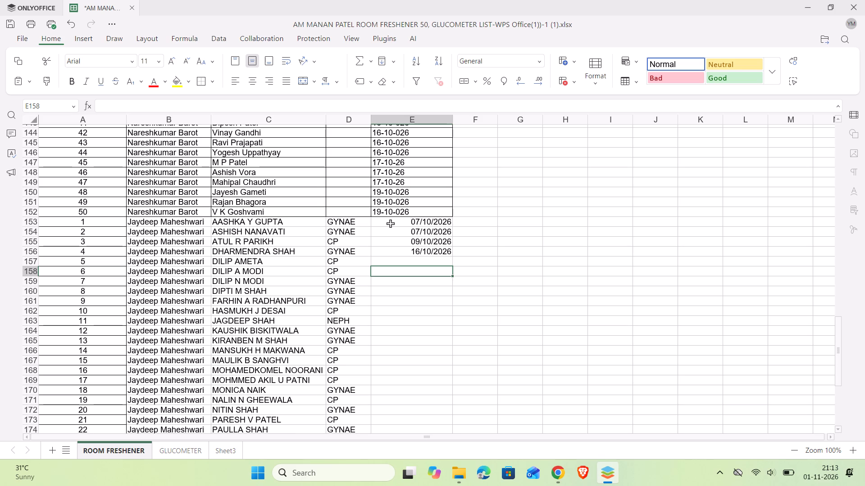
Enter the distribution date 30/09/2026 in E158 for the sixth doctor, leaving E157 blank.
text(30)
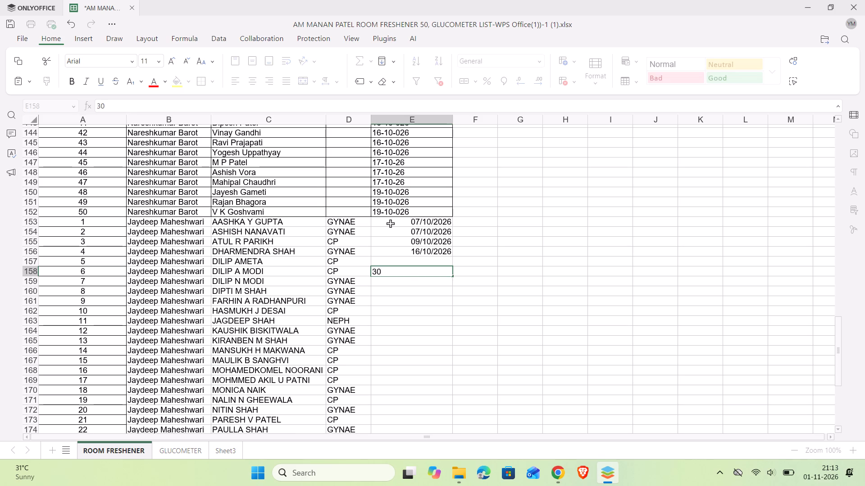
key(minus)
key(Down)
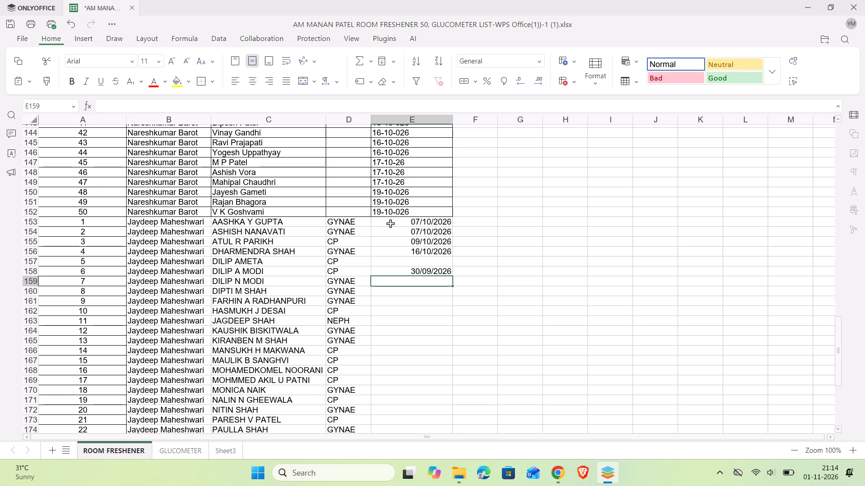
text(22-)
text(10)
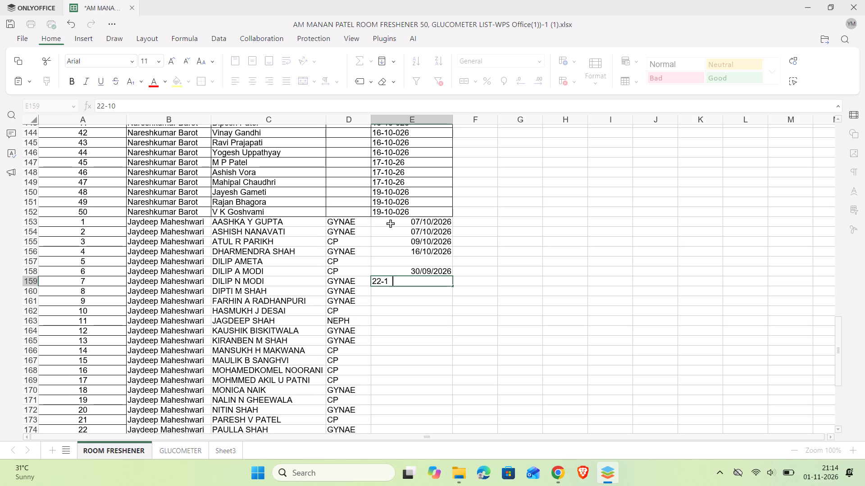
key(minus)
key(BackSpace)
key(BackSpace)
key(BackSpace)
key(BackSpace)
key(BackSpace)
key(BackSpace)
Enter the distribution date 22/10/2026 in E159 for the seventh doctor.
text(22-)
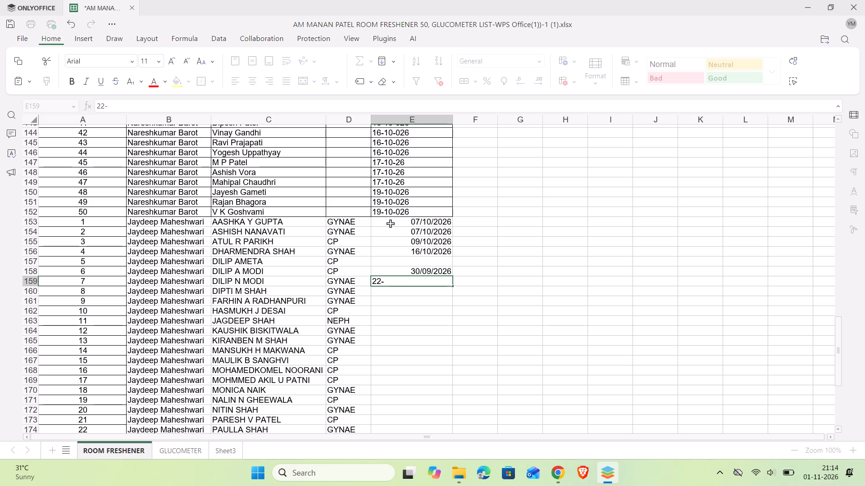
text(10-26)
key(Down)
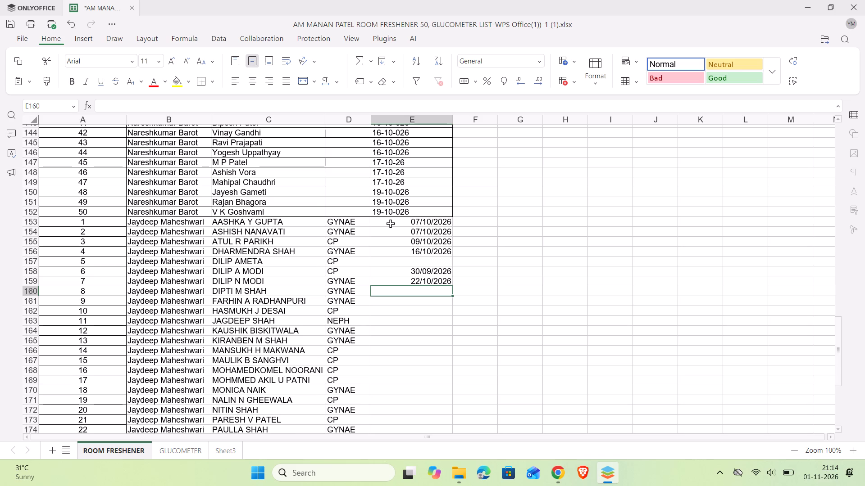
Leave E160 and E161 blank and enter the distribution date 19/10/2026 in E162 for the tenth doctor.
key(Down)
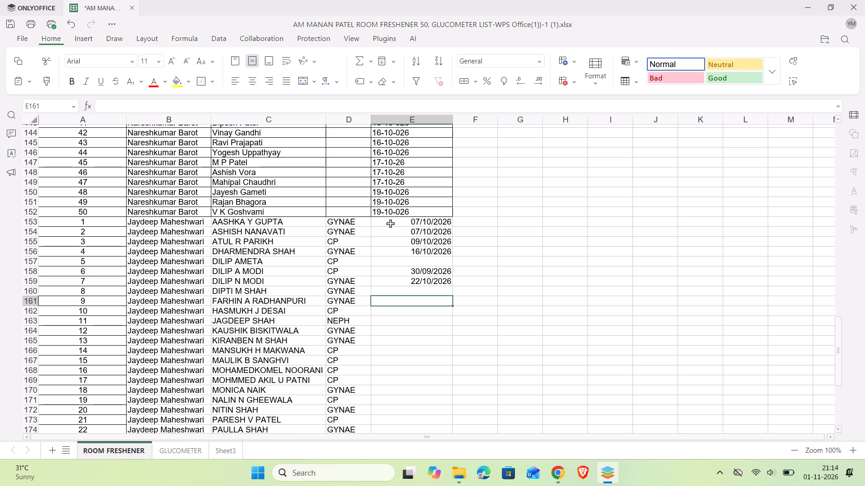
key(Down)
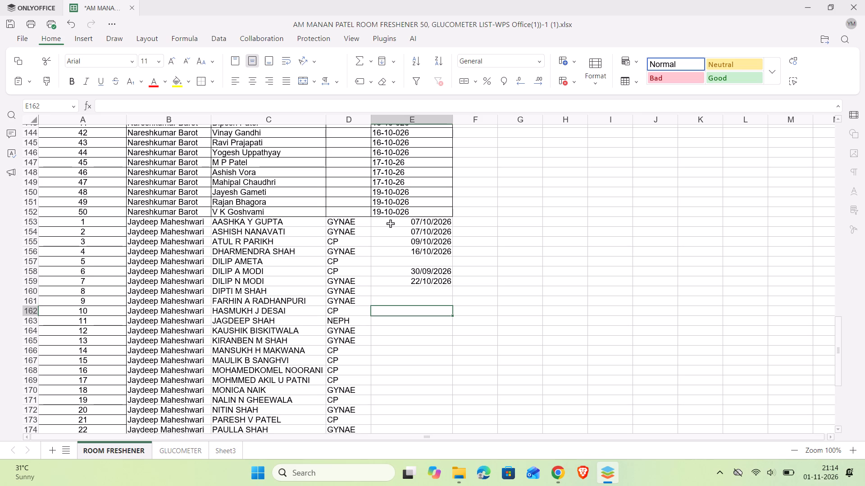
text(05)
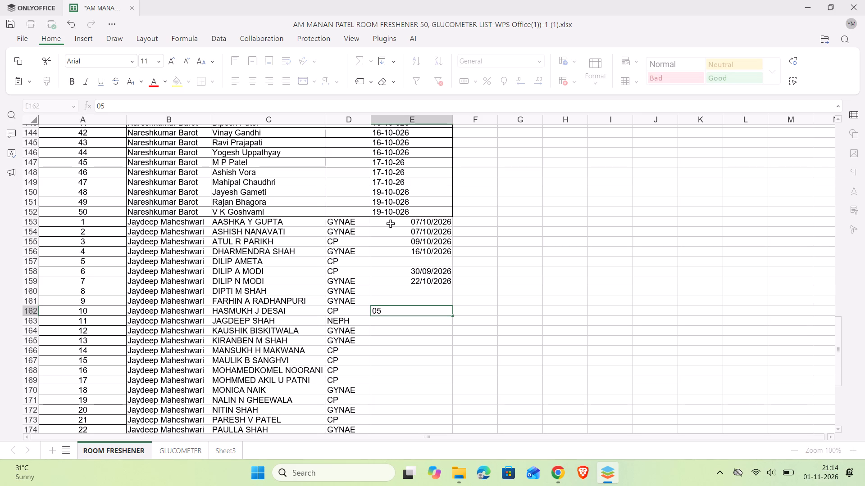
key(BackSpace)
key(BackSpace)
text(19-)
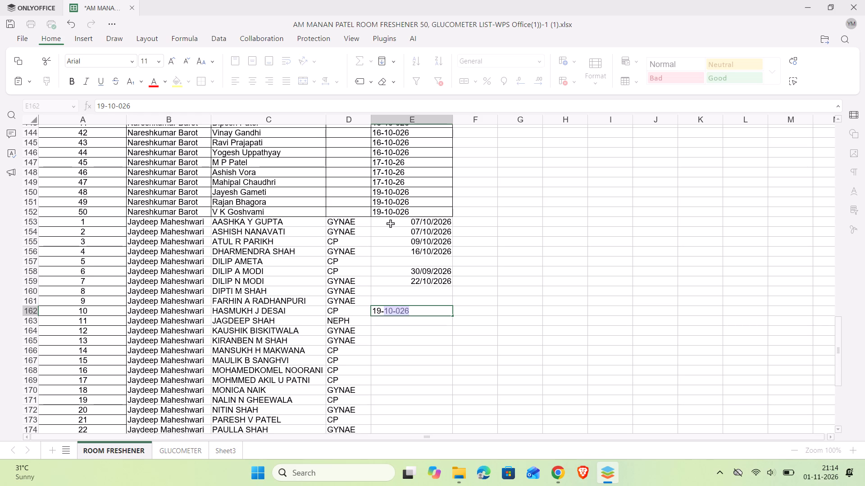
key(Down)
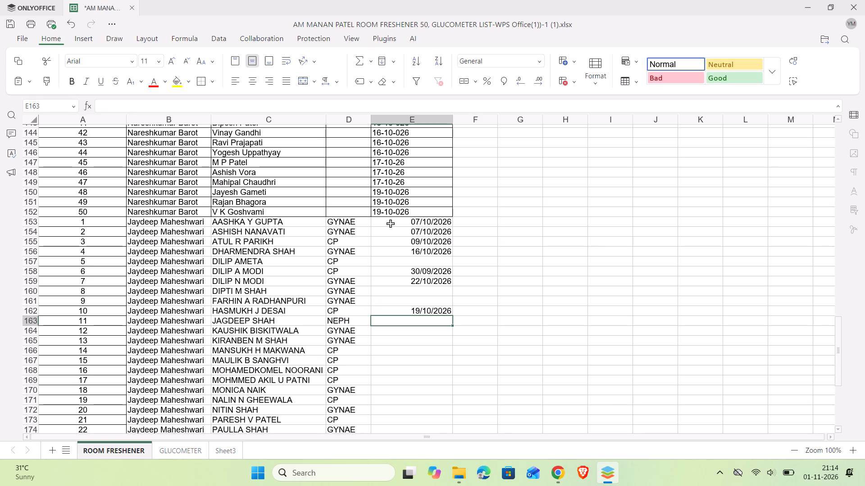
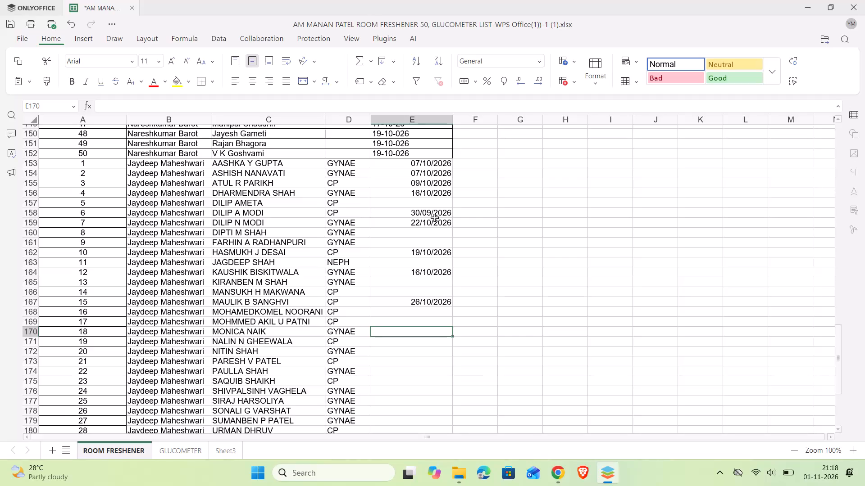
Leave E170 to E175 blank and enter the distribution date 06/10/2026 in E176 for the twenty-fourth doctor.
key(Down)
key(Down)
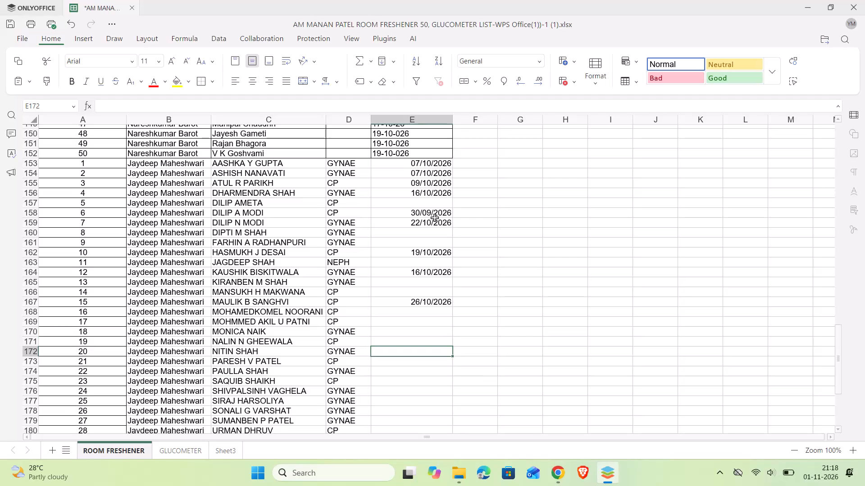
key(Down)
key(Down)
key(Down)
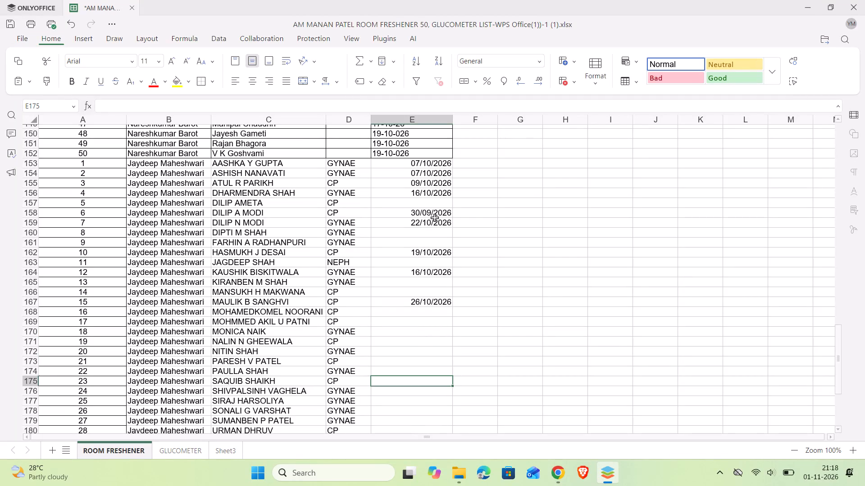
key(Down)
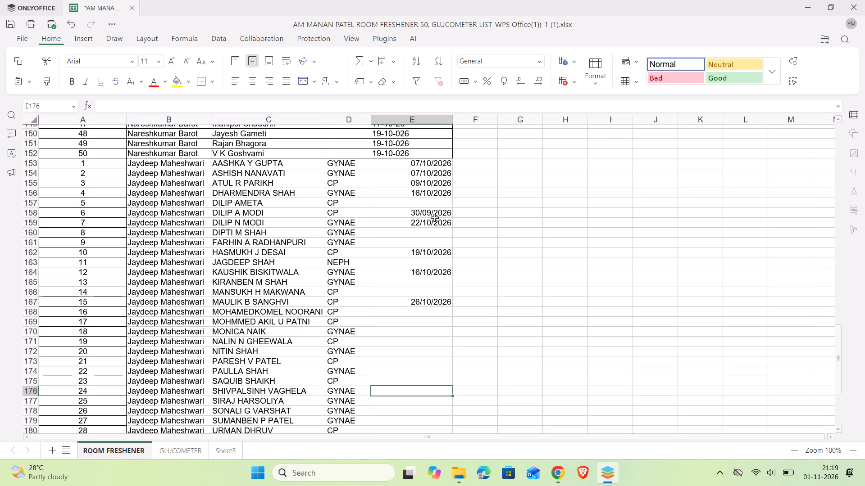
text(60)
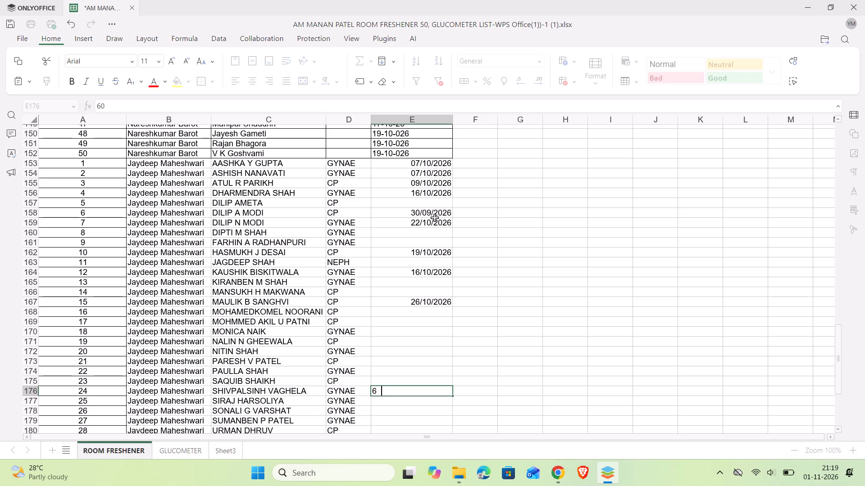
key(BackSpace)
key(BackSpace)
text(06+0)
key(BackSpace)
key(BackSpace)
text(-10)
key(Down)
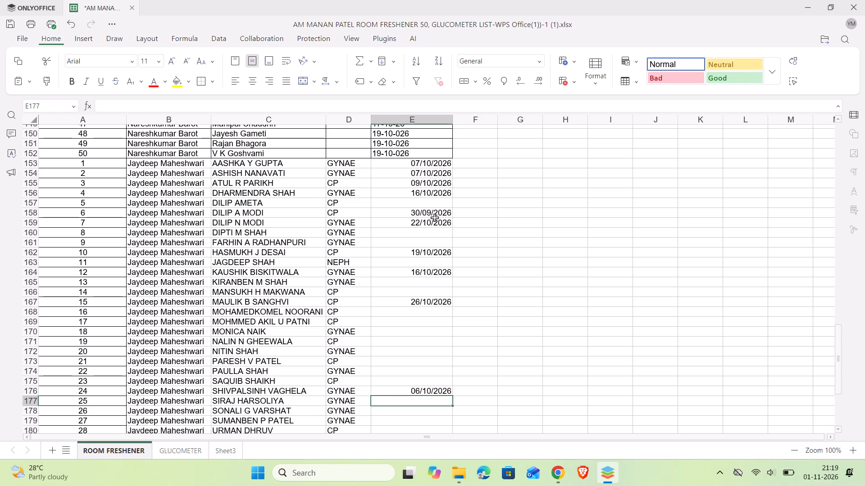
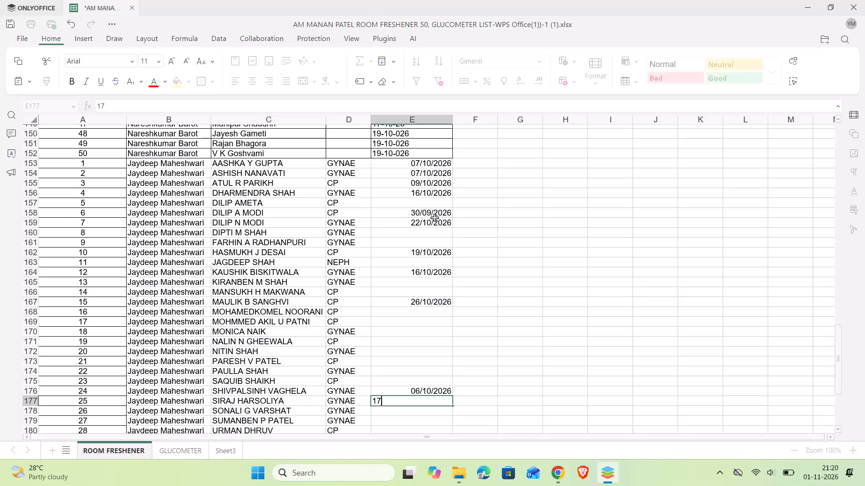
Complete the distribution date 17/10/2026 in E177 for the twenty-fifth doctor.
text(-10)
key(Down)
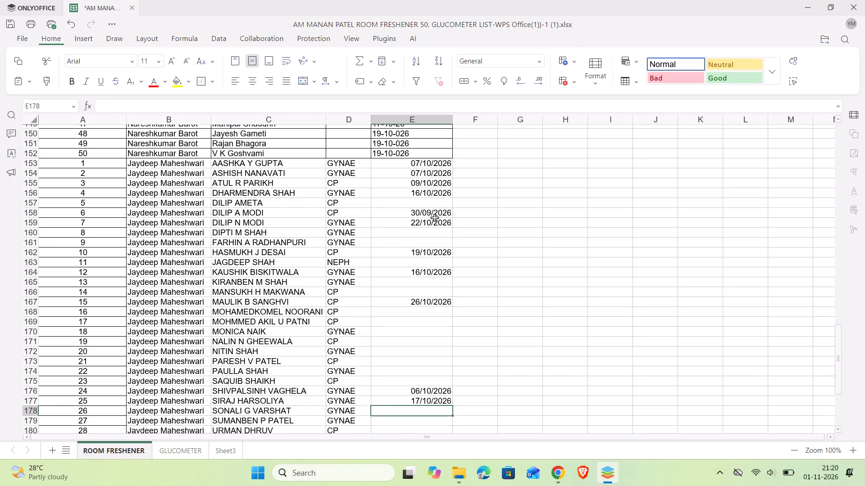
Leave E178 blank and enter the distribution date 22/10/2026 in E179 and E180 for the twenty-seventh and twenty-eighth doctors.
key(Down)
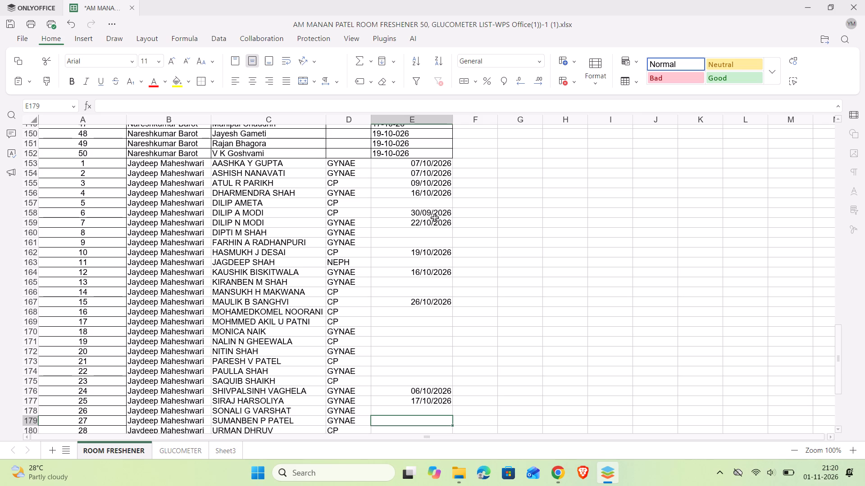
text(22)
text(-10-26)
key(Down)
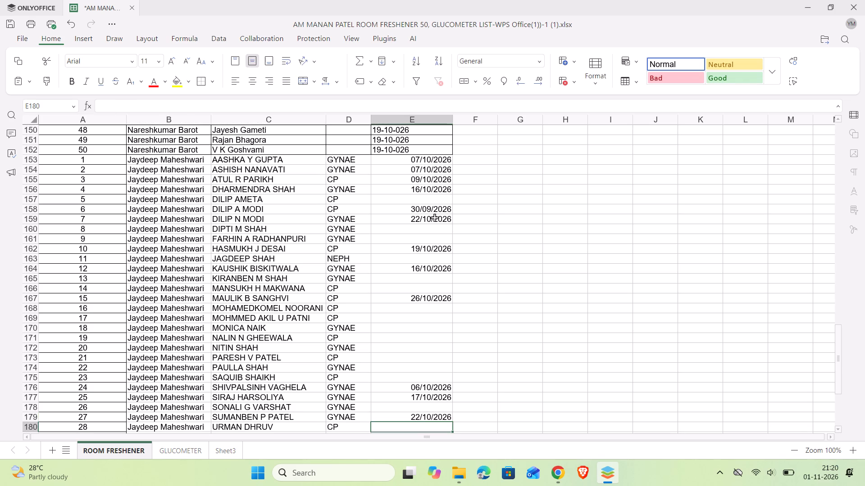
text(22-102)
key(BackSpace)
text(-26)
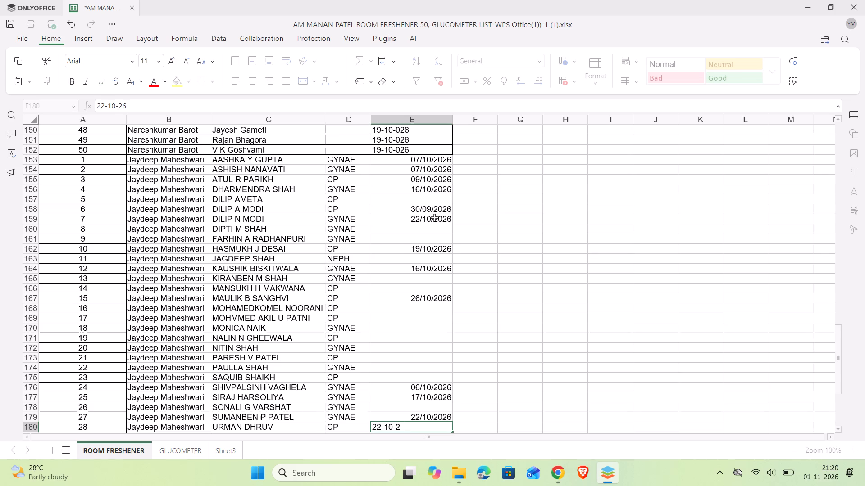
key(Down)
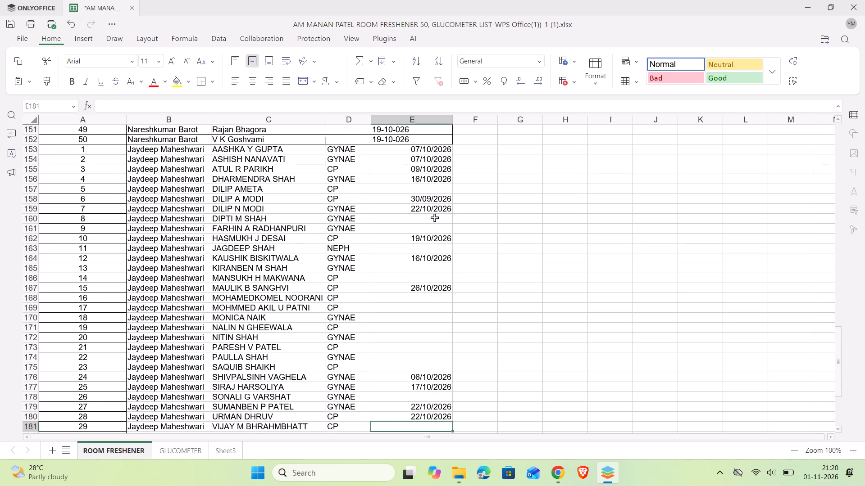
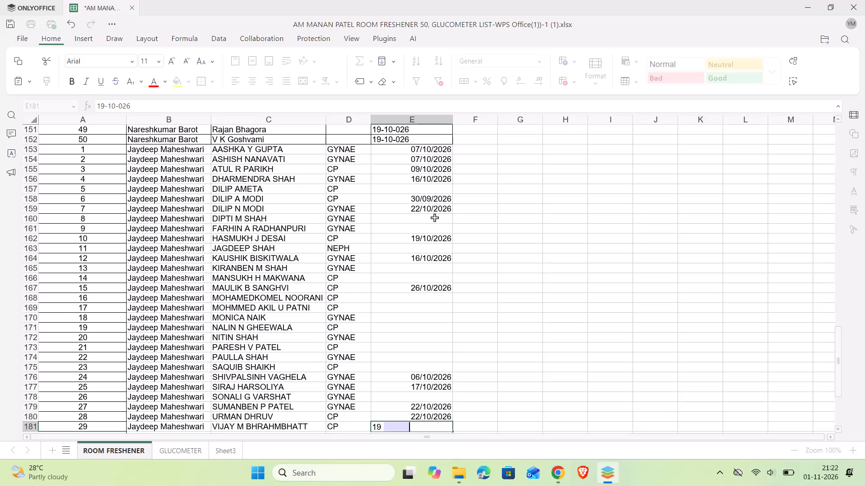
Enter the distribution dates 05/10/2026 in E181, 28/10/2026 in E182 and 17/10/2026 in E183.
key(Down)
key(Up)
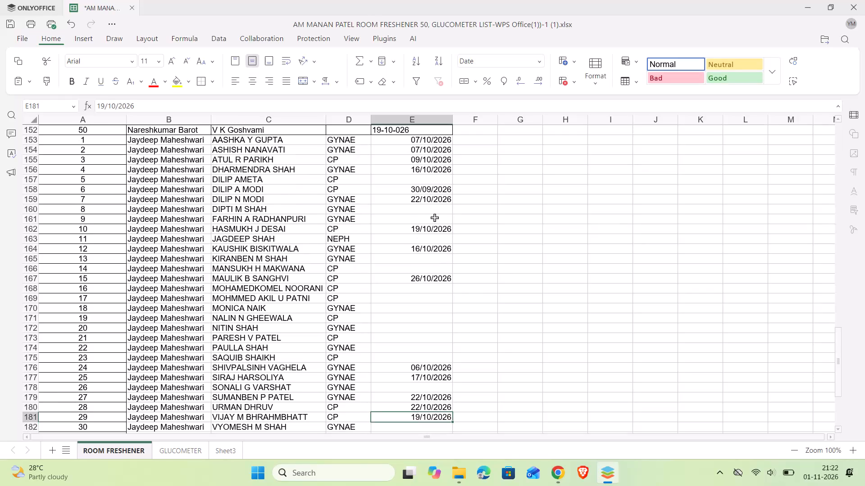
key(BackSpace)
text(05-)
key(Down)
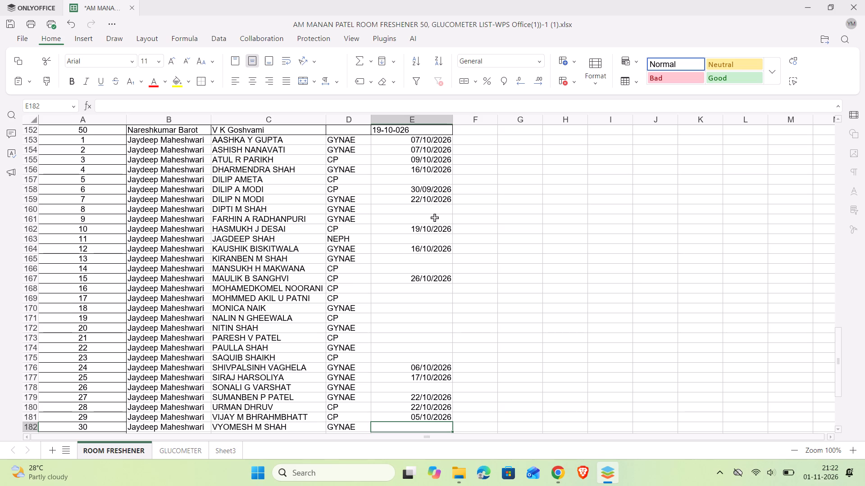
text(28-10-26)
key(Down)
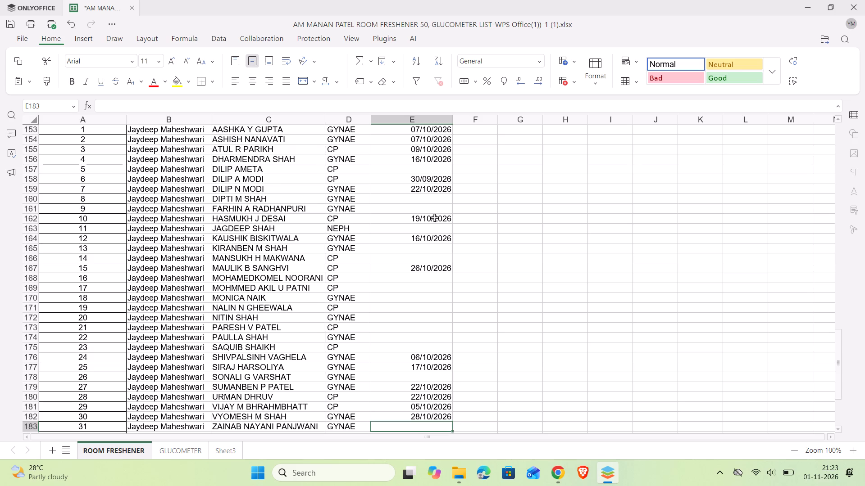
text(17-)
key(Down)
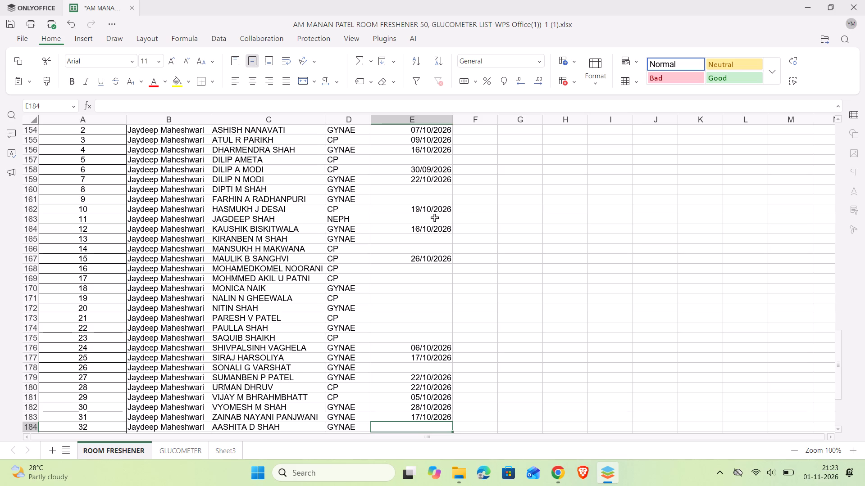
Leave E184 to E188 blank and enter the distribution dates 03/10/2026 in E189 and 06/10/2026 in E190.
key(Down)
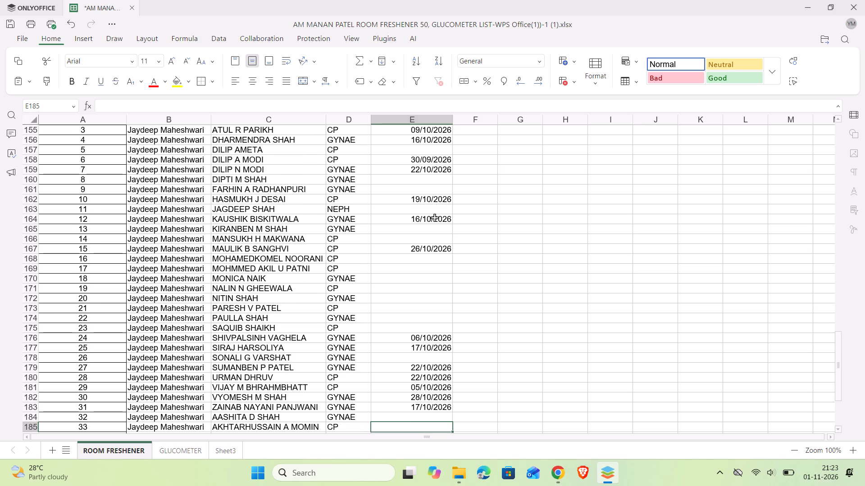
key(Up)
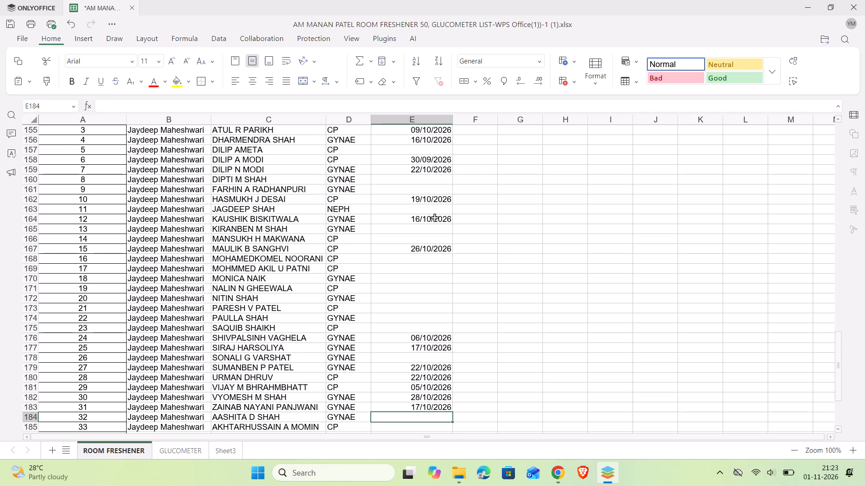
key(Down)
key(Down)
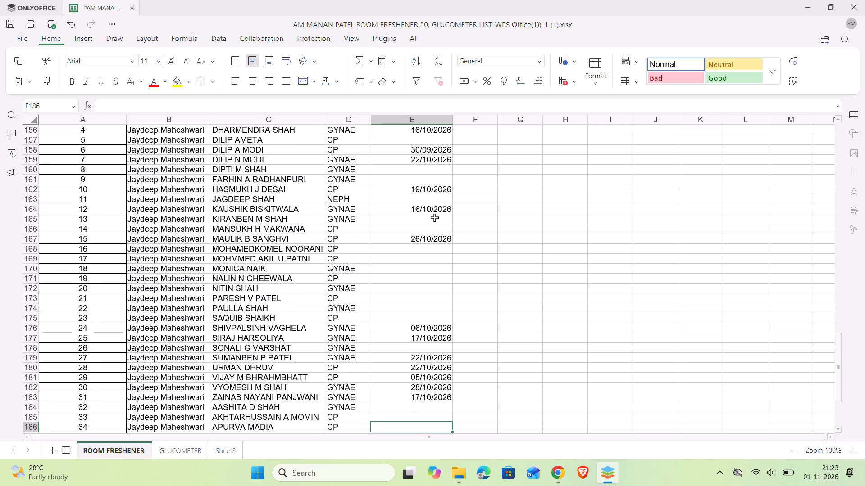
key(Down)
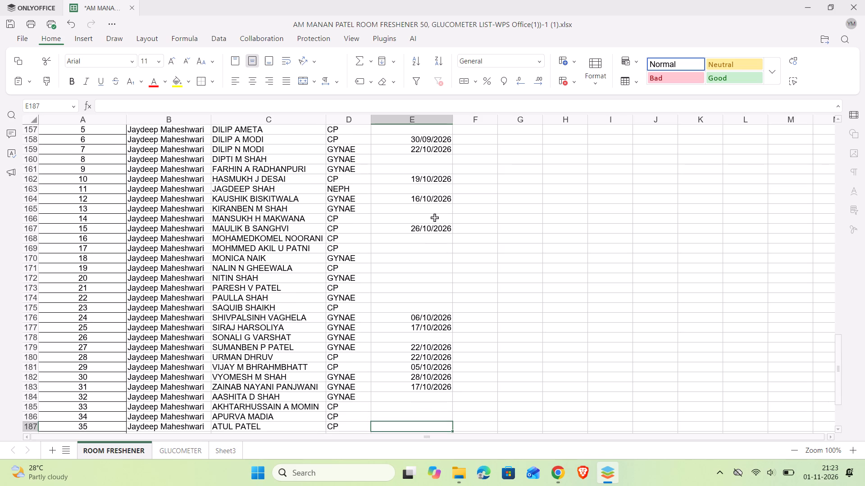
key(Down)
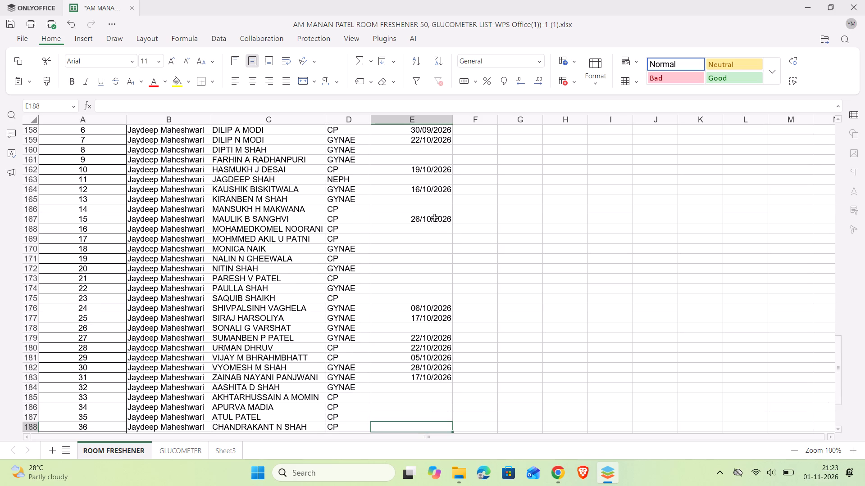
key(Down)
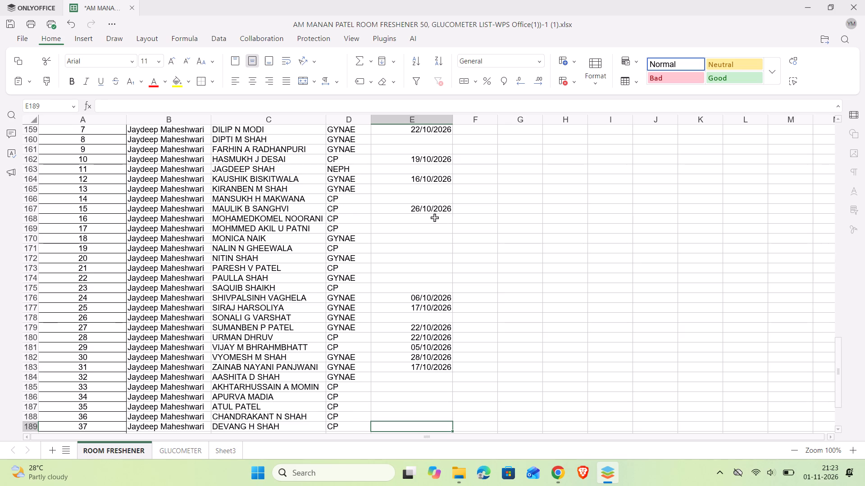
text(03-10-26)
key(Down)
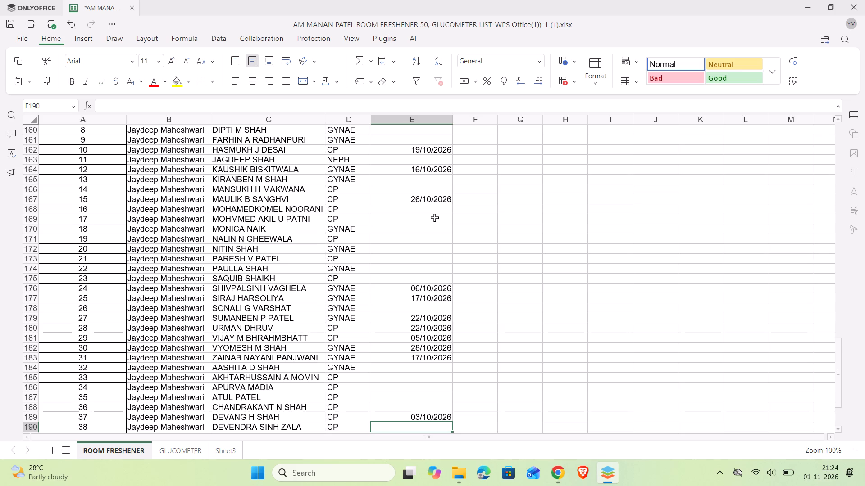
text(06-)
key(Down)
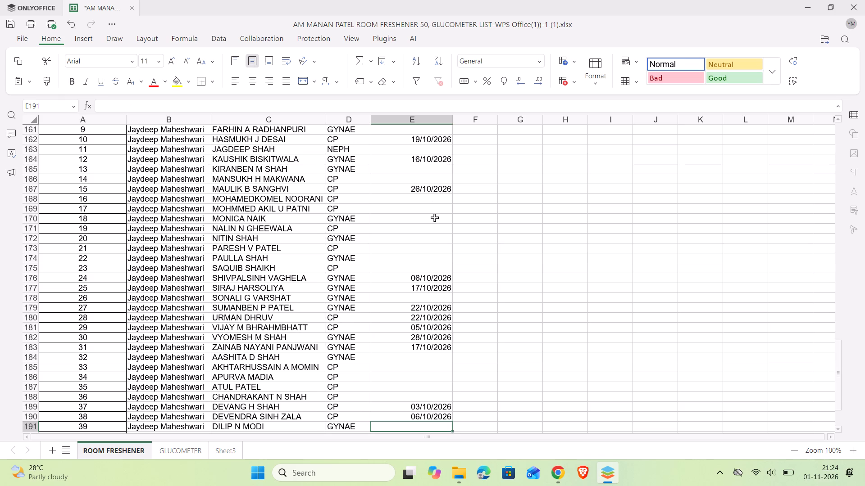
Leave E191 to E198 blank and enter the distribution date 22/10/2026 in E199 for the forty-seventh doctor.
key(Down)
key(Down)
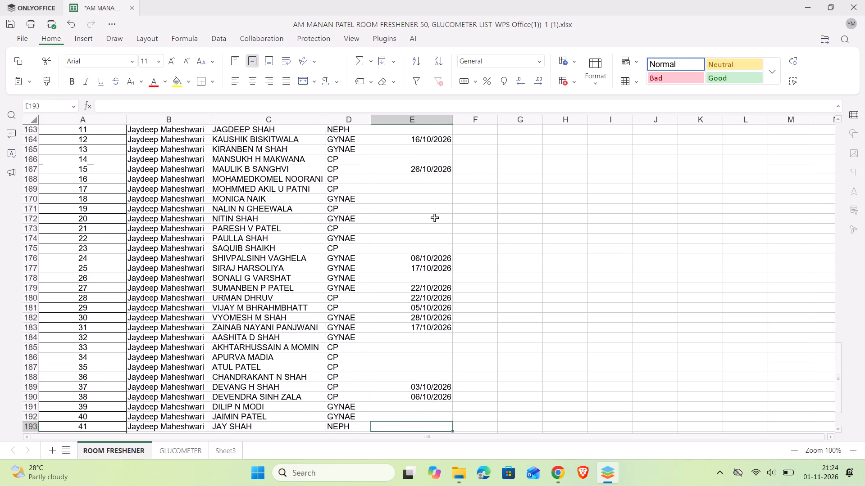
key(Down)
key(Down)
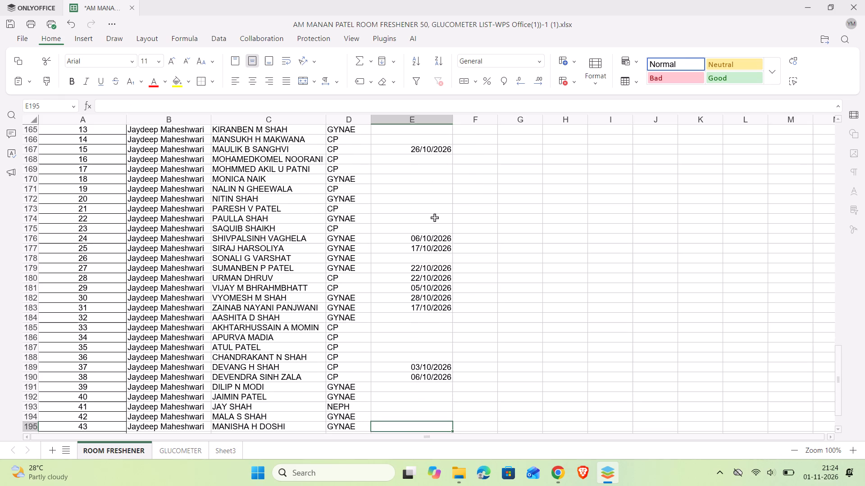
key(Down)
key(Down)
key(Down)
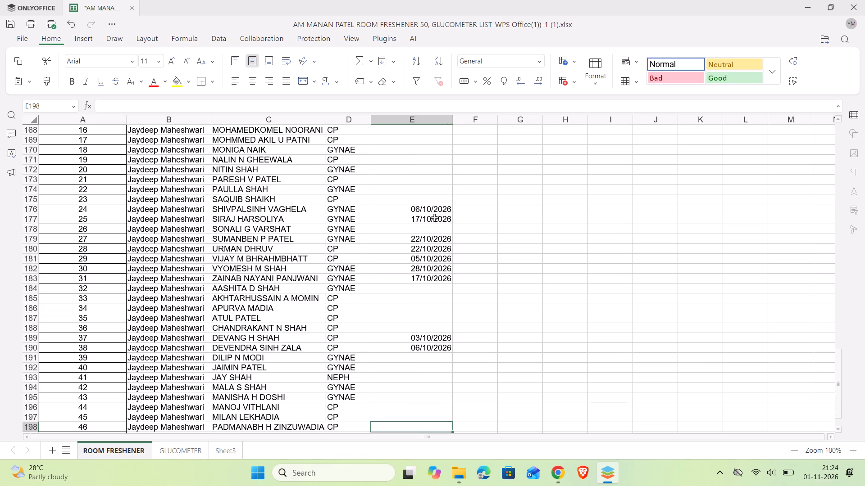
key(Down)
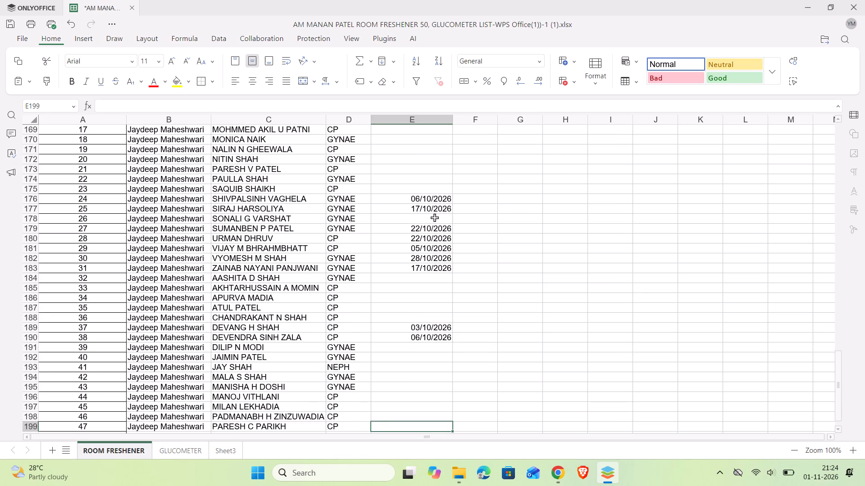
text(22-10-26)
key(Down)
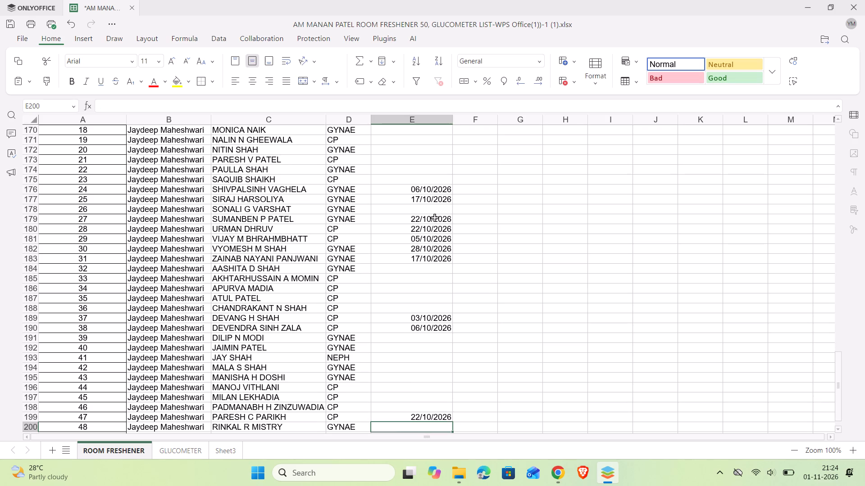
Go to the end of the doctor list at row 202 and look back through the column E dates up to its start at row 153.
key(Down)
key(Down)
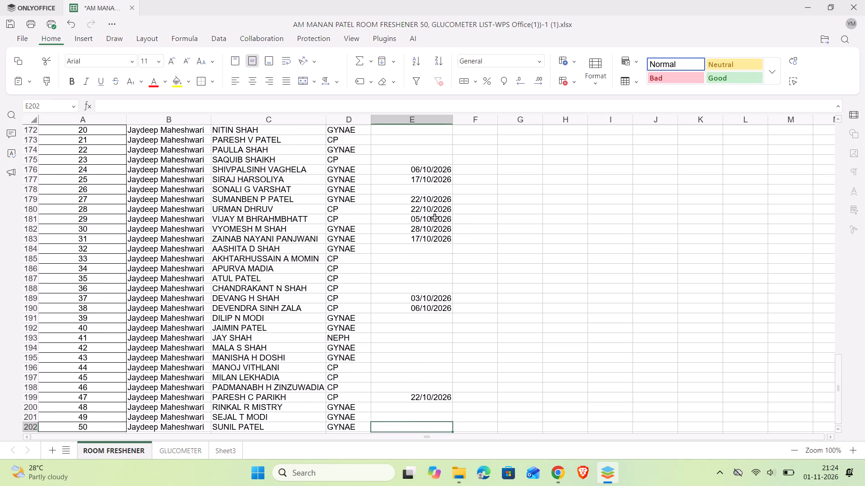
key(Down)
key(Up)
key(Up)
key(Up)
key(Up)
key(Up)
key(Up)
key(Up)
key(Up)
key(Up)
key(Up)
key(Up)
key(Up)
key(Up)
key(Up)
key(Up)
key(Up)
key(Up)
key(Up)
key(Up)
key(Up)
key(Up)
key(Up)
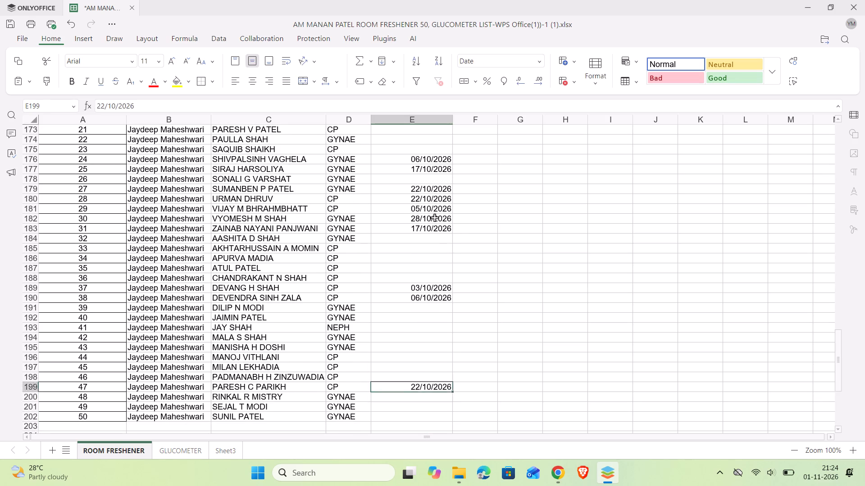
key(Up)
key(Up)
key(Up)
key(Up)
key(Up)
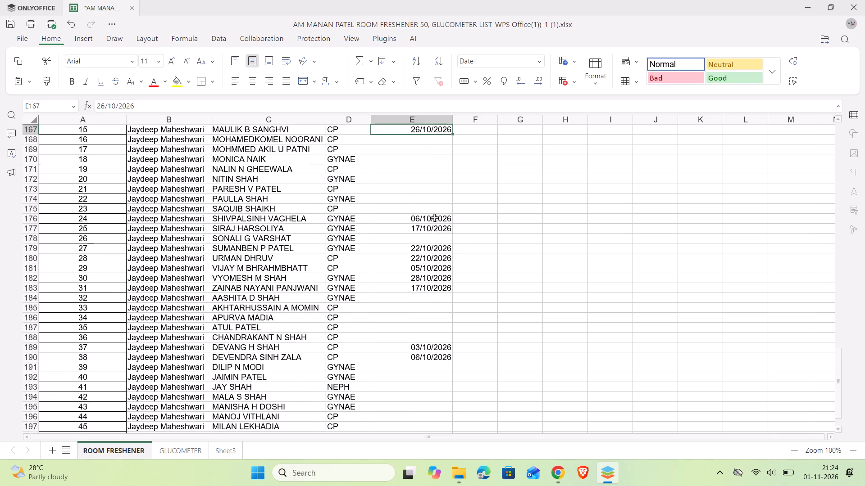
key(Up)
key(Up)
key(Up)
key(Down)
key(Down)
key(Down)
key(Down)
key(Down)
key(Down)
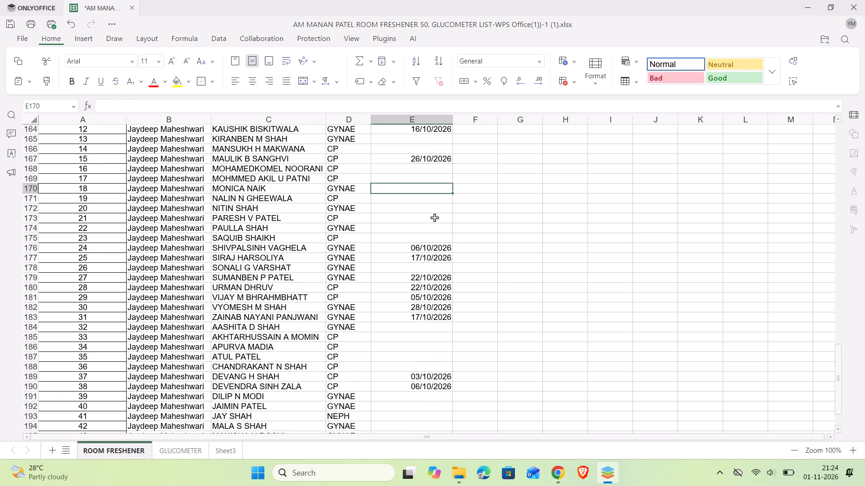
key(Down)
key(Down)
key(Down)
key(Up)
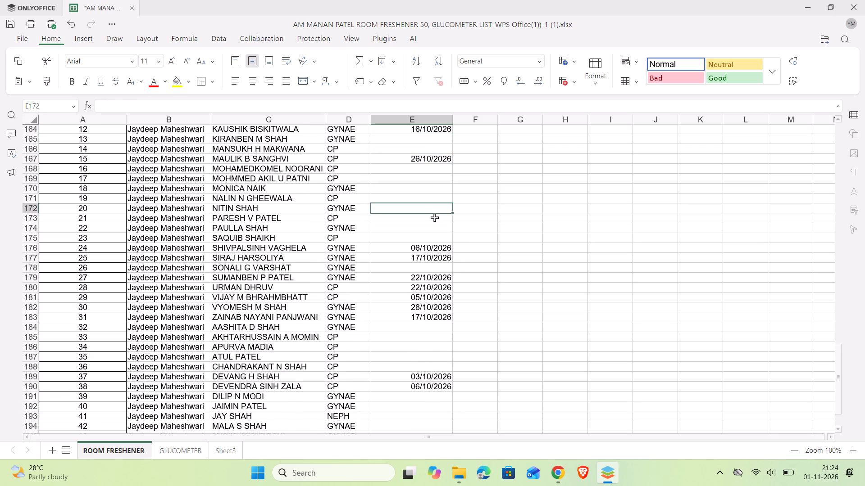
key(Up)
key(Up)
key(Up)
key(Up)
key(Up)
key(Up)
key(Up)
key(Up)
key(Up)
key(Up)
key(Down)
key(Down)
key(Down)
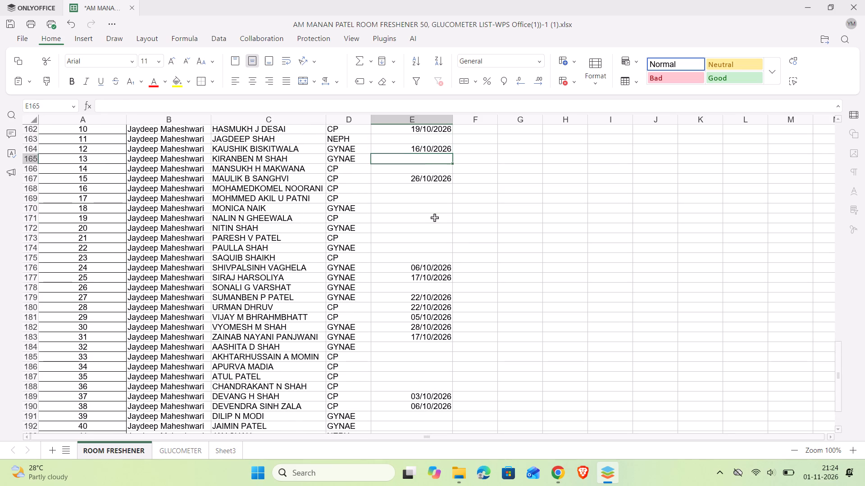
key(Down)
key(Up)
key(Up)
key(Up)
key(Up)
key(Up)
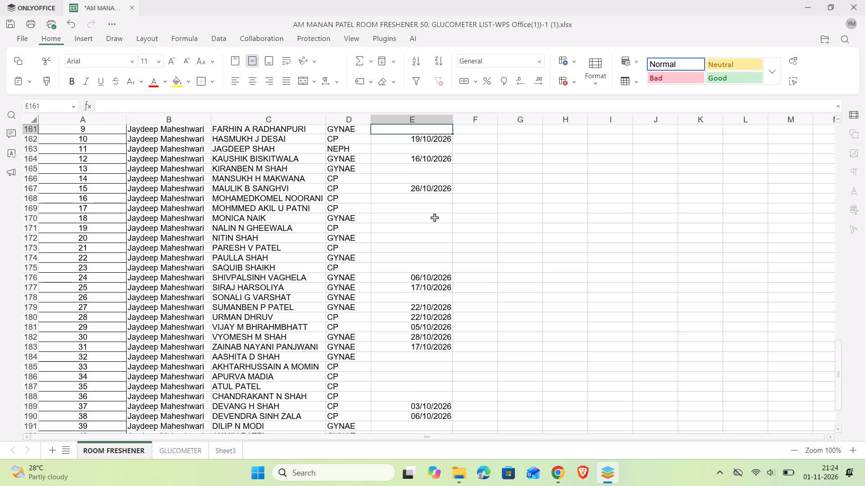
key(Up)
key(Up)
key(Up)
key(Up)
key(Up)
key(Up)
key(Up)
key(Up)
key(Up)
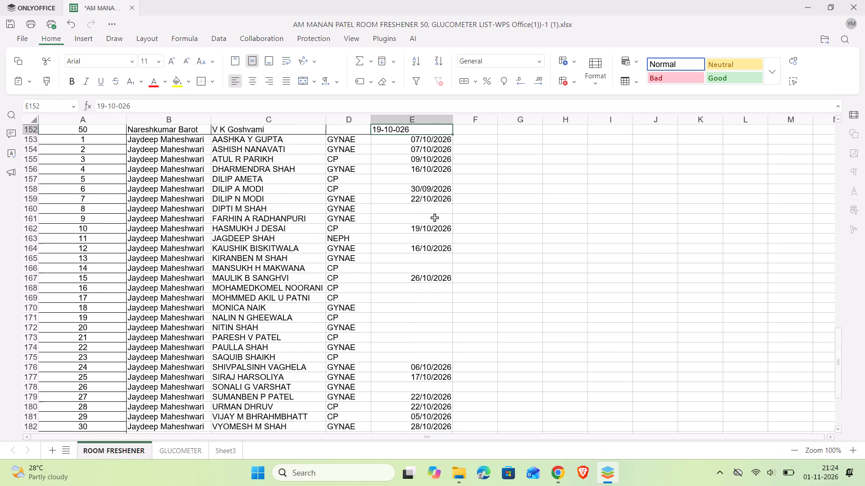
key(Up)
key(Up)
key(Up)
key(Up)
Check the column E distribution dates row by row from row 153 to the end of the doctor list at row 202.
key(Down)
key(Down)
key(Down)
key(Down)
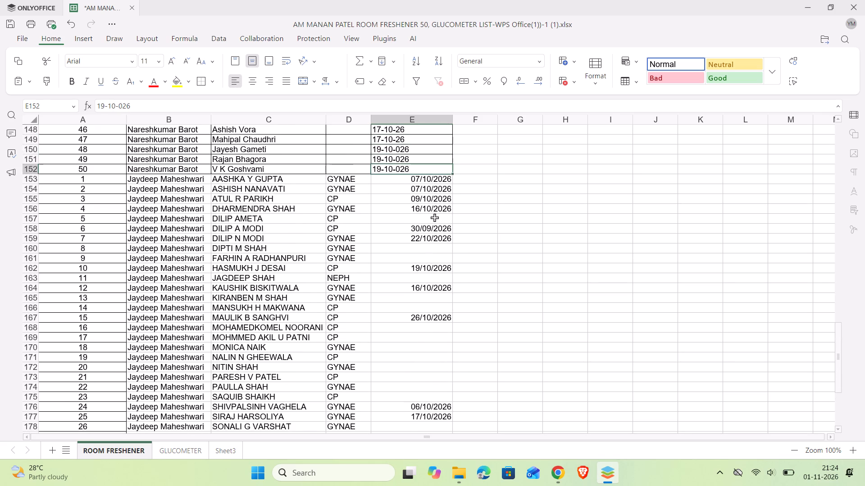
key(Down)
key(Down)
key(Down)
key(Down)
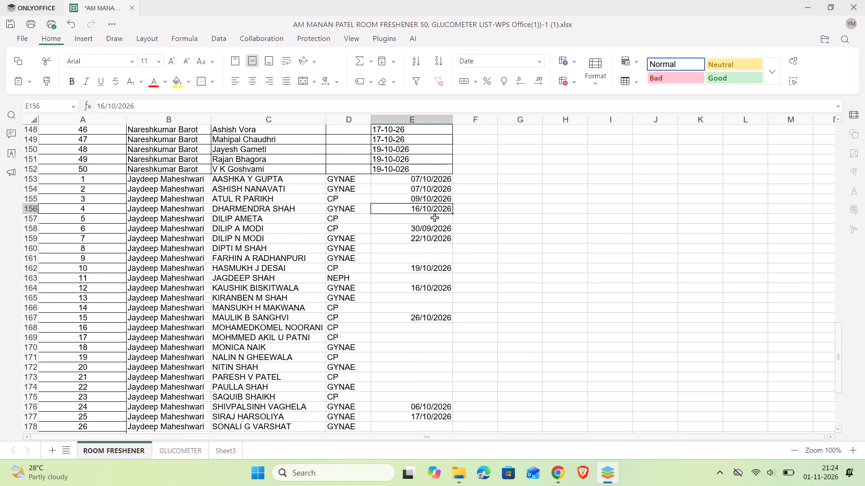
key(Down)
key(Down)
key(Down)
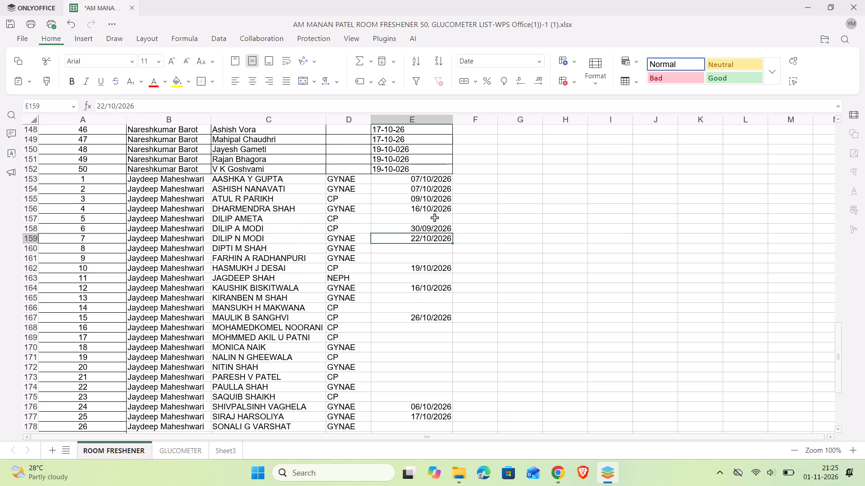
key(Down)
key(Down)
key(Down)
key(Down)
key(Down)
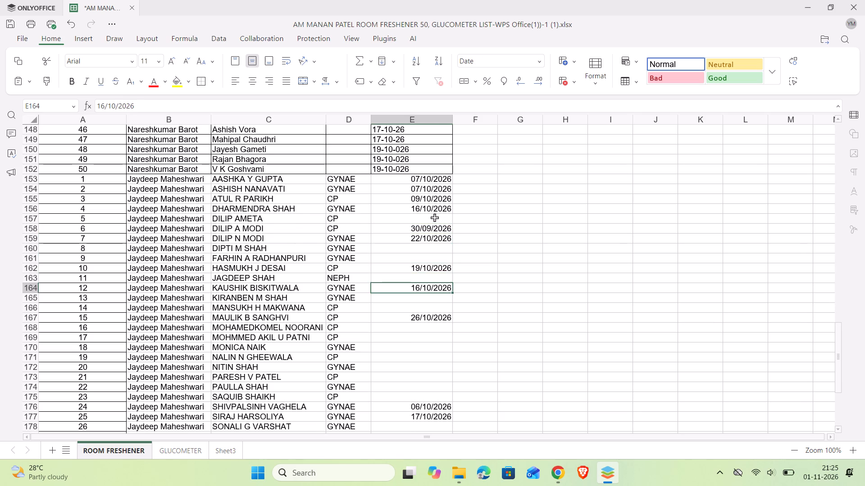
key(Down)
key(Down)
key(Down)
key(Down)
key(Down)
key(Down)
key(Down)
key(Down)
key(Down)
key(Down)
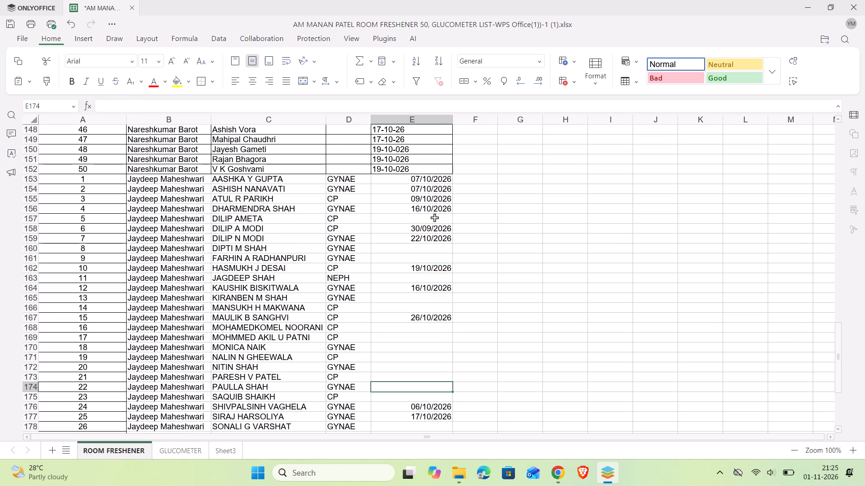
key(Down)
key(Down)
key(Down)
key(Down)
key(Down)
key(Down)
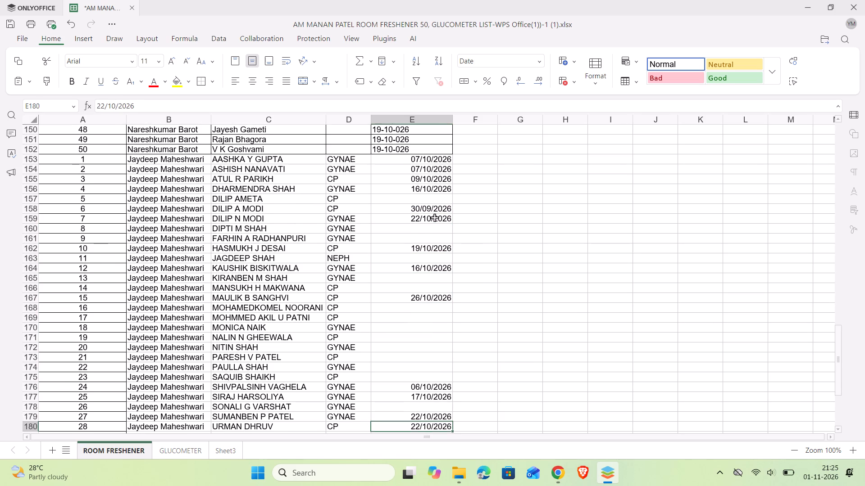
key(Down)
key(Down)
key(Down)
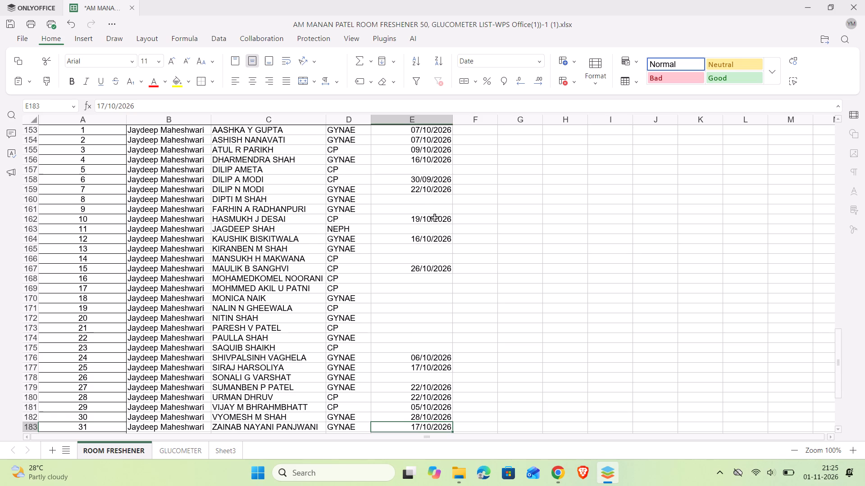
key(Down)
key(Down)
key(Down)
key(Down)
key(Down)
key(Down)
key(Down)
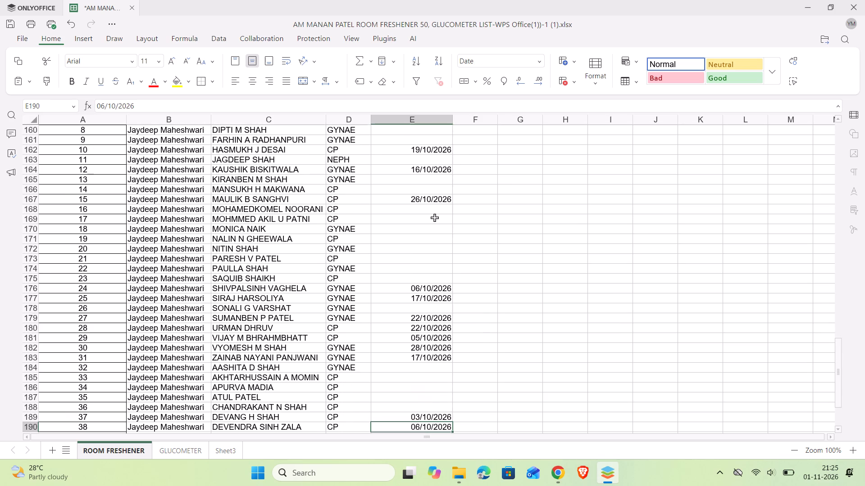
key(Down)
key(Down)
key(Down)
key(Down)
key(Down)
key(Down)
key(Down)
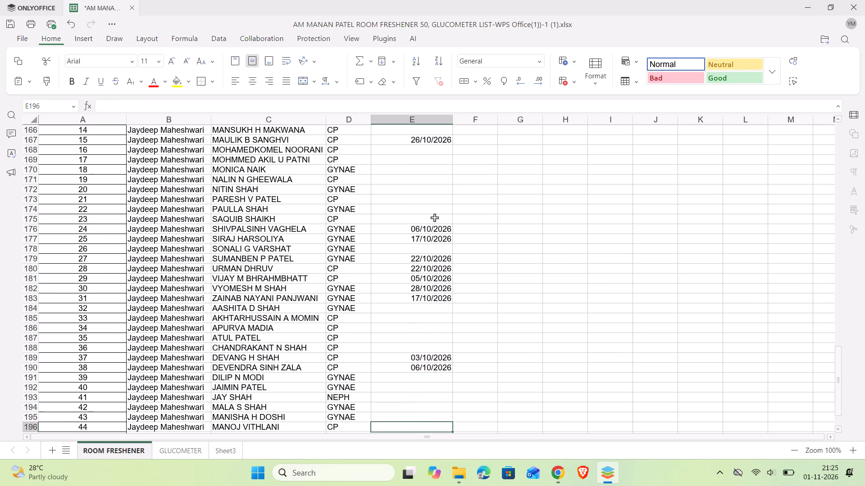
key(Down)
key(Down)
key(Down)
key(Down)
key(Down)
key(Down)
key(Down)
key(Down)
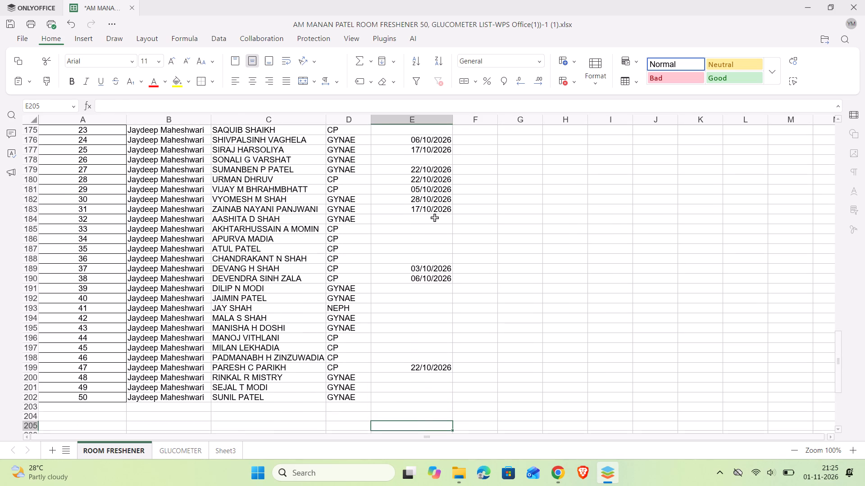
Recheck the dated and blank column E cells for the doctors in the lower part of the list, up to row 202.
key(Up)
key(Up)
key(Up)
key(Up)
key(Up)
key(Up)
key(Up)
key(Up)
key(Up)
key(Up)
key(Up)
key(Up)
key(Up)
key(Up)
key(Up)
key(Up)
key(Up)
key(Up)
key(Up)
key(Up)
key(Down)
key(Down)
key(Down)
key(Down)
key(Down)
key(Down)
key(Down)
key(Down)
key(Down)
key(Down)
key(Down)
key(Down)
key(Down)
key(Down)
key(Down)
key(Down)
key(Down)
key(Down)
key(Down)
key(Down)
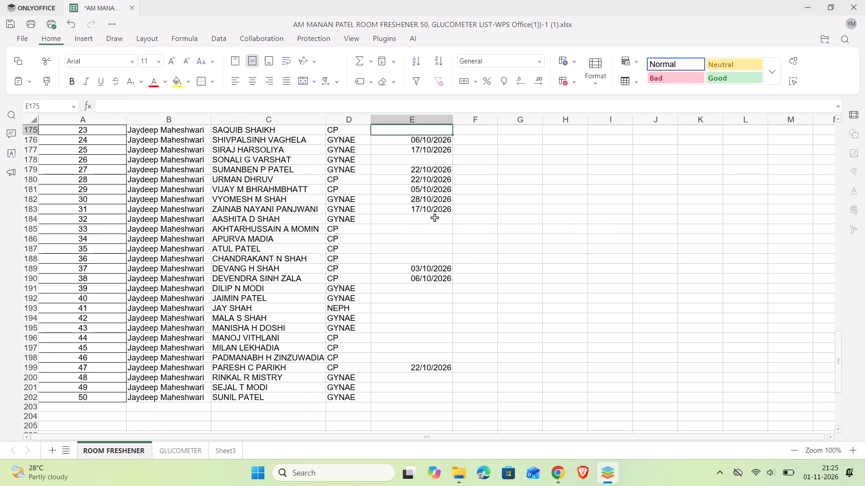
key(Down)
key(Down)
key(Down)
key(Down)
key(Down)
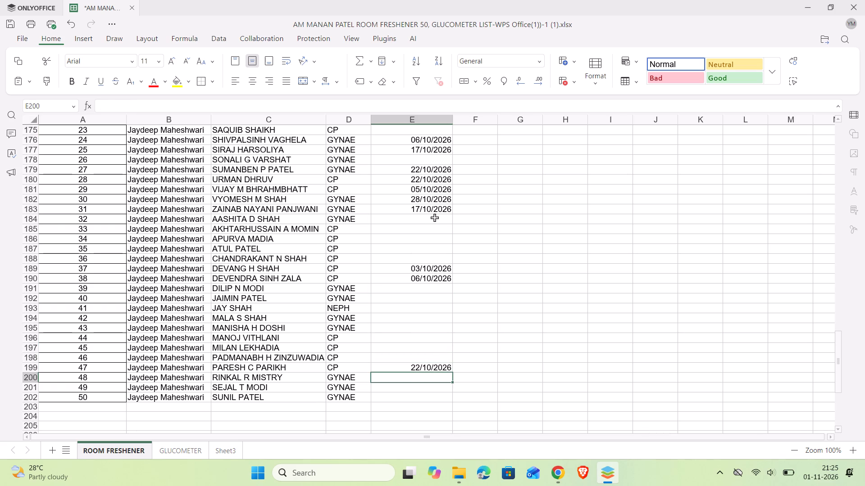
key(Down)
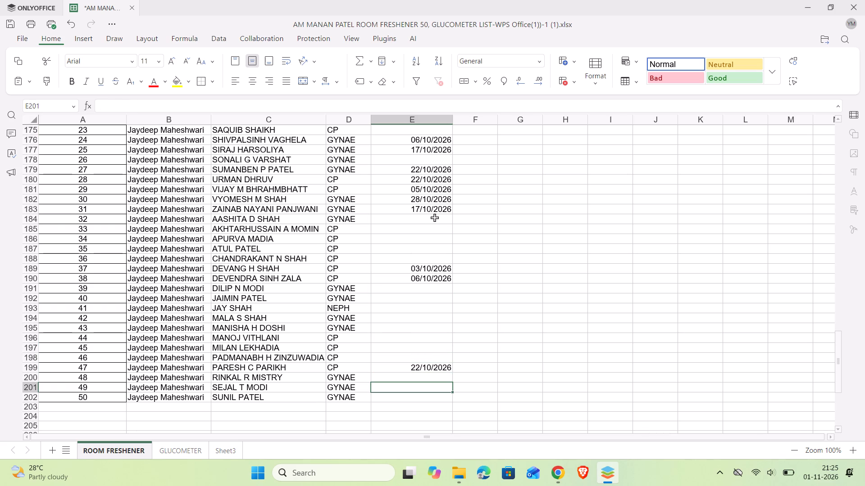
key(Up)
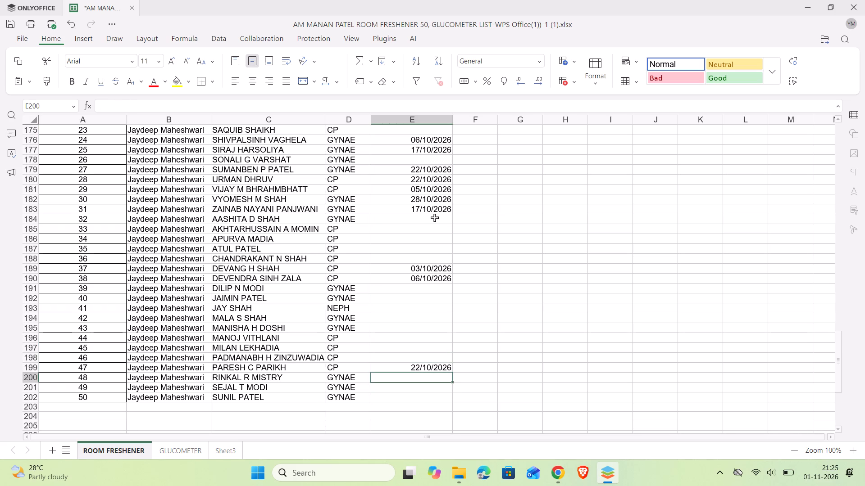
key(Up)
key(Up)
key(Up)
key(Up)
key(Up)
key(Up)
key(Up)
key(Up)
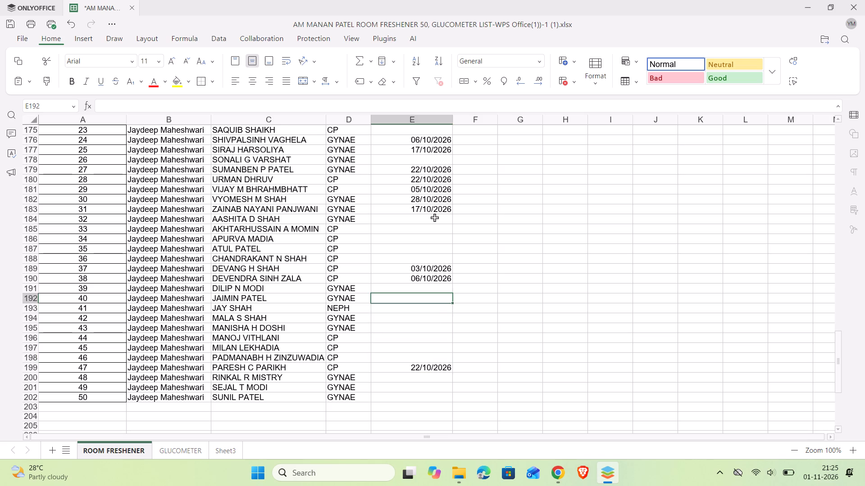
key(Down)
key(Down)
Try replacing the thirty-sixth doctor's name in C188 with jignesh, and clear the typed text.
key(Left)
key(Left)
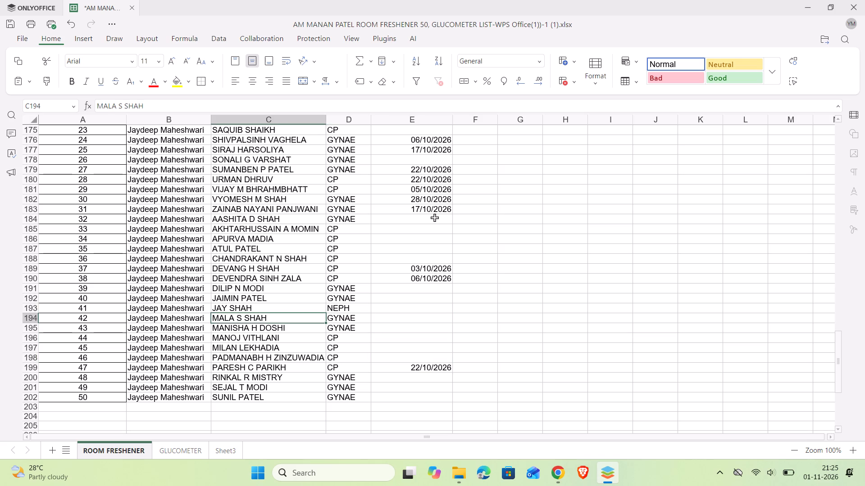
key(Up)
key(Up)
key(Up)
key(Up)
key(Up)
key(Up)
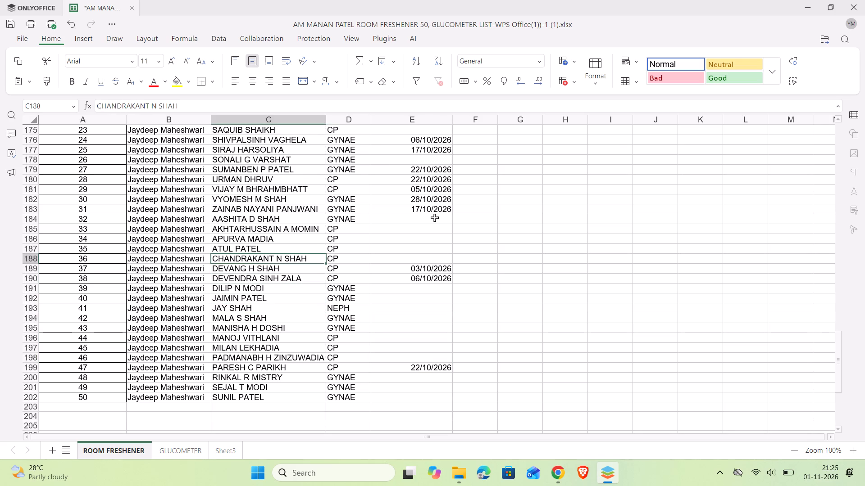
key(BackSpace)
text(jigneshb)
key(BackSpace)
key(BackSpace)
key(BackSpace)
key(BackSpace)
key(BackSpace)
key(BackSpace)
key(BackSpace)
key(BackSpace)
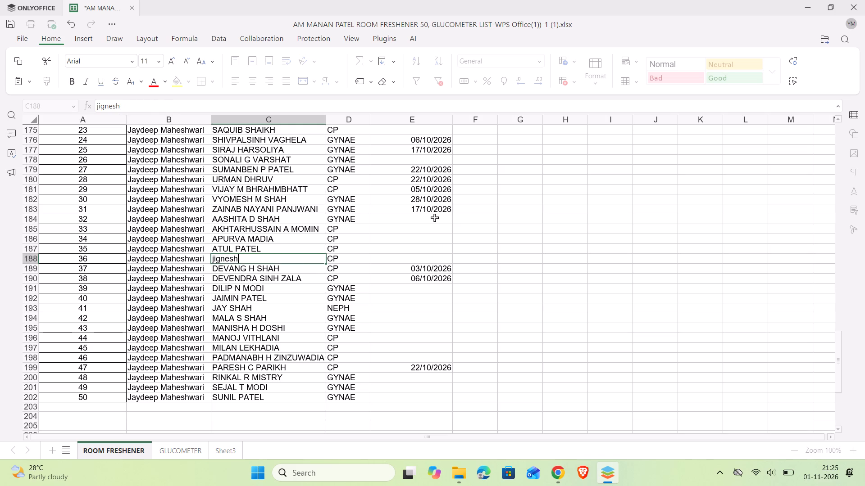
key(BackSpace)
Undo the typed changes in C188 until the thirty-sixth doctor's original name is back in the cell.
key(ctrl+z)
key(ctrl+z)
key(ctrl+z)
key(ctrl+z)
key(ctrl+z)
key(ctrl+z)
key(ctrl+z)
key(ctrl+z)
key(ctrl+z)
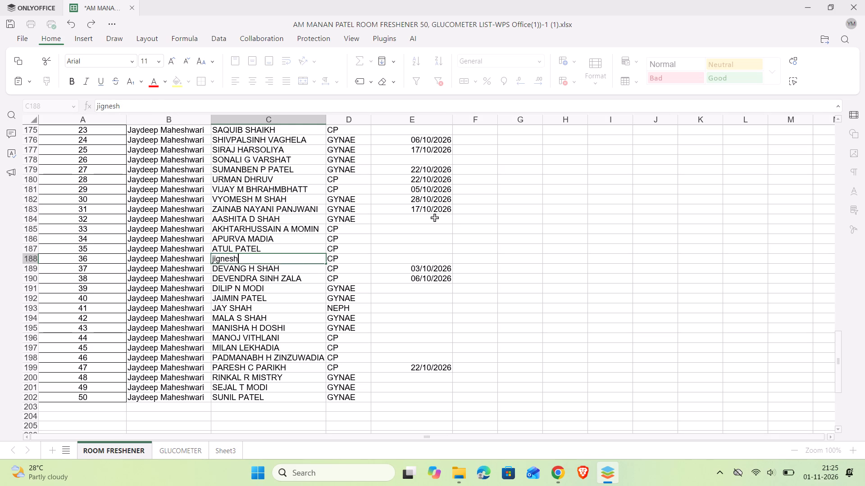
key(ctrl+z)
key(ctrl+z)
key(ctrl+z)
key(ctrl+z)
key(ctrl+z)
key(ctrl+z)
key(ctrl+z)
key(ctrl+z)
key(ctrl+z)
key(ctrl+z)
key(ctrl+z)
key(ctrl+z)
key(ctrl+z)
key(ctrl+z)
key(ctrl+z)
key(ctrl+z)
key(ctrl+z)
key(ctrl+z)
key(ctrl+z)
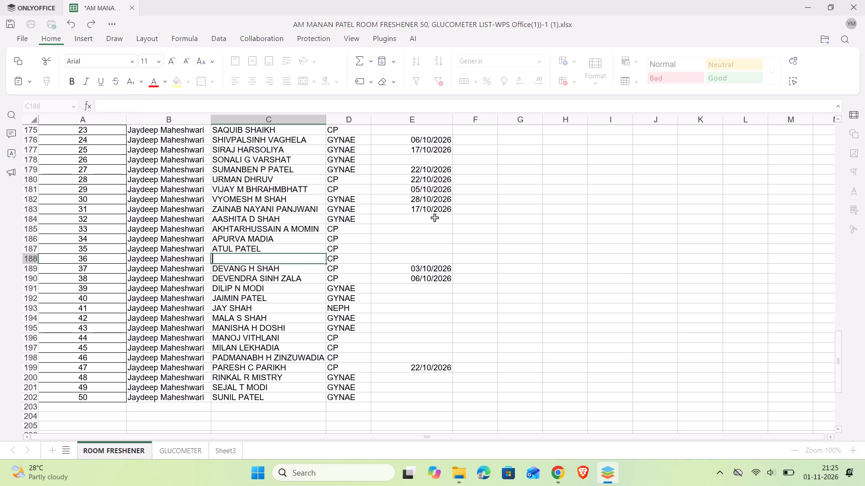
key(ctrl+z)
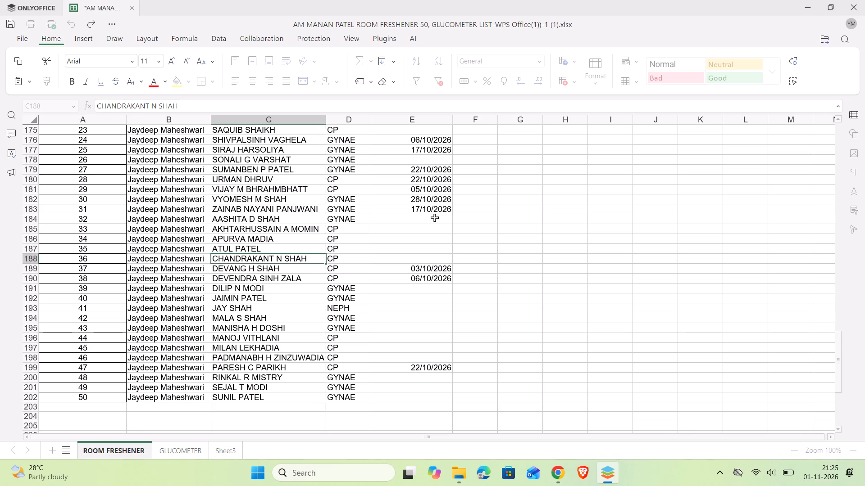
Enter the distribution date 08/10/2026 in E188 for the thirty-sixth doctor.
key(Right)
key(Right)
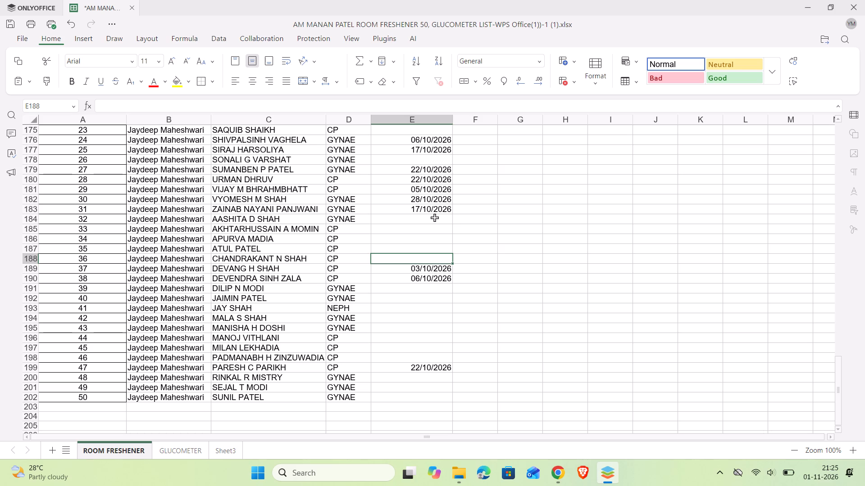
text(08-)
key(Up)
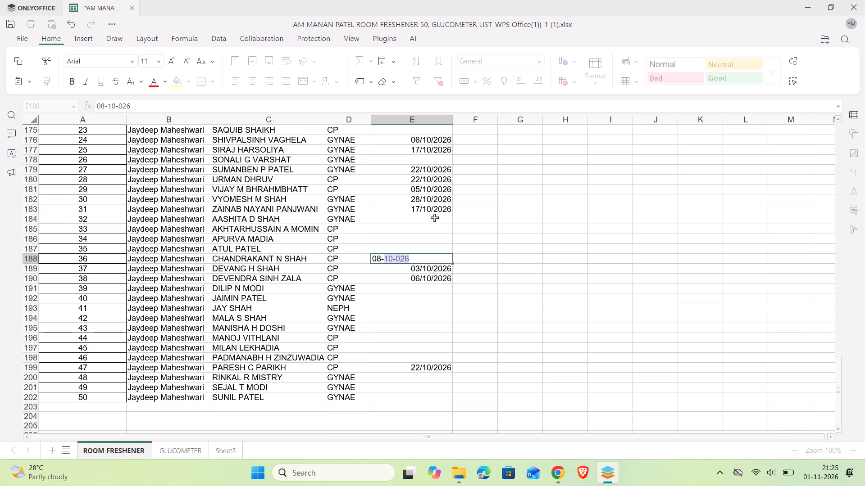
Enter the distribution date 17-10-26 in E185 for the thirty-third doctor.
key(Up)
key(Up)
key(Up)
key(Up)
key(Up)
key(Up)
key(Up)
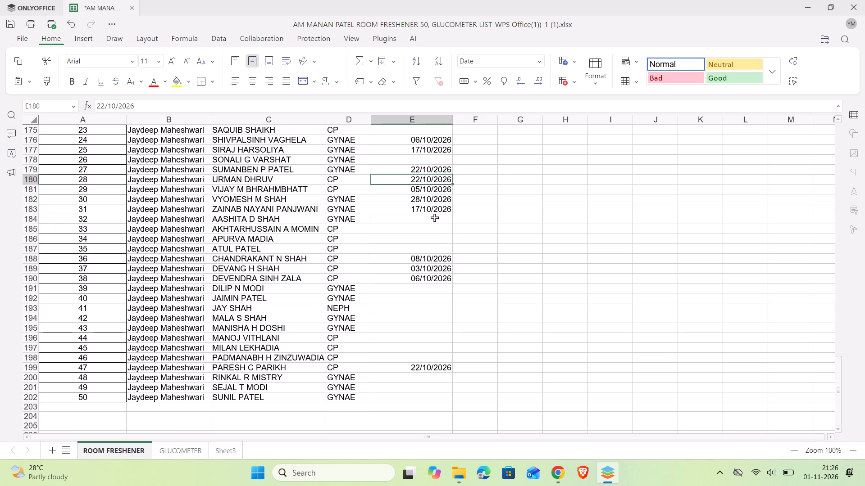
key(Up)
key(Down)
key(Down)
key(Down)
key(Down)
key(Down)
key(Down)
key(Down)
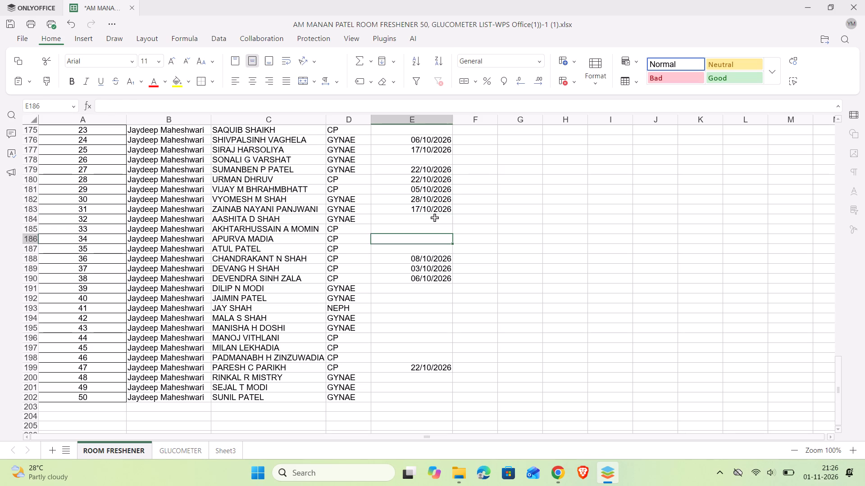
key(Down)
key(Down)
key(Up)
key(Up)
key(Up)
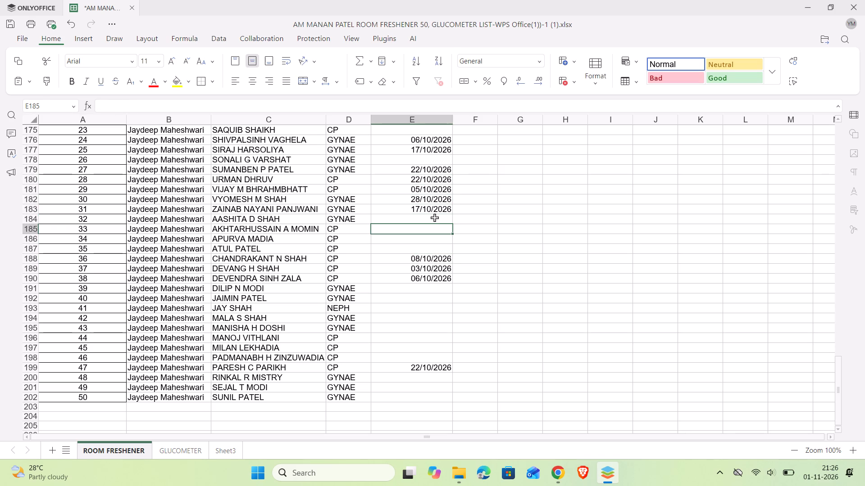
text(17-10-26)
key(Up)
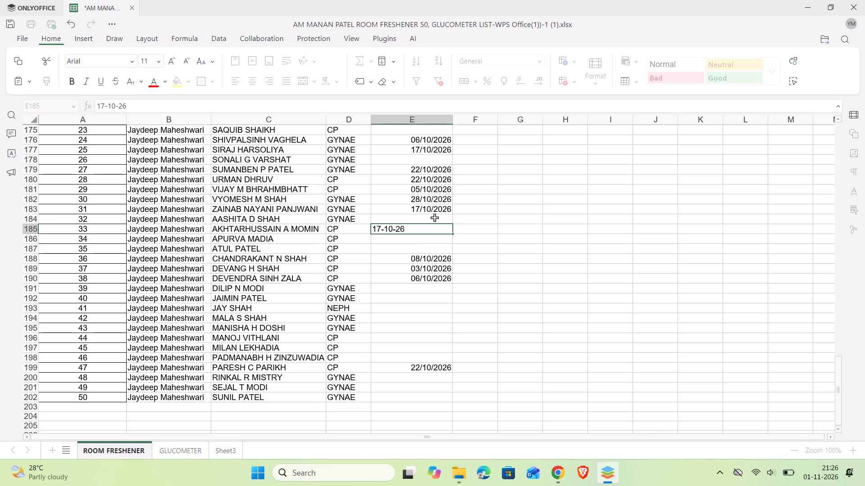
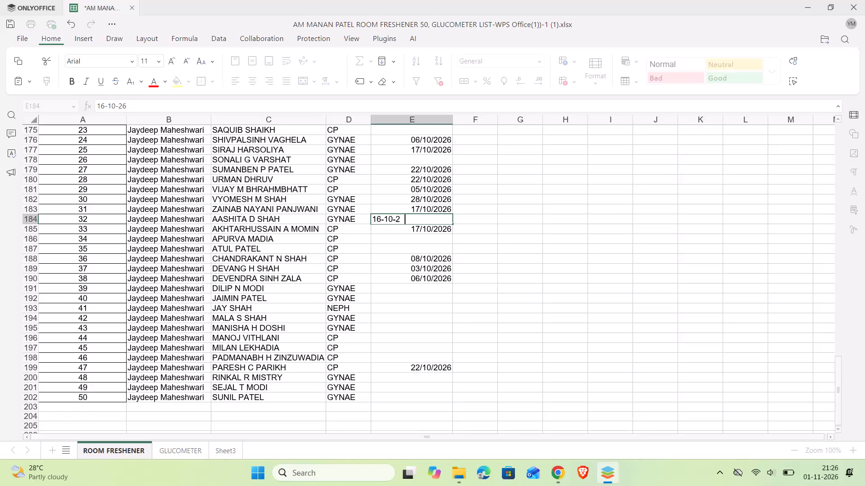
Complete the distribution date entry 16-10-26 in E184 for the thirty-second doctor.
key(Down)
Replace the forty-first doctor's first name in C193 with SANDIP, keeping the surname.
key(Down)
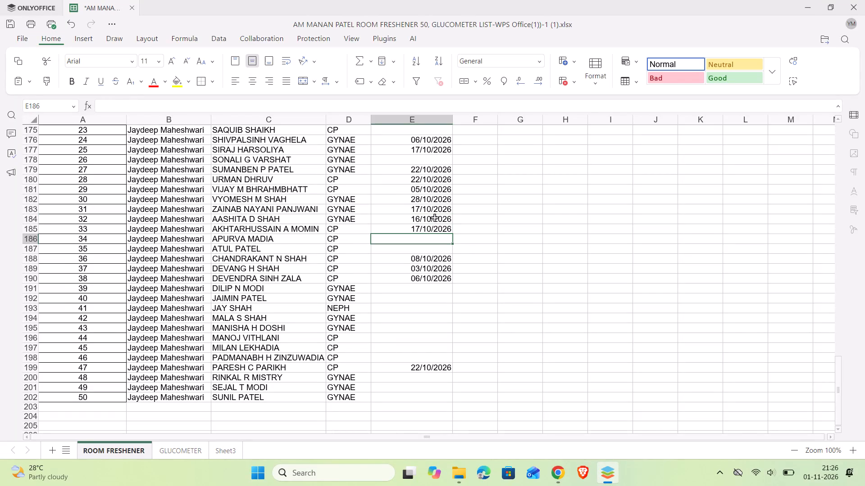
key(Down)
key(Down)
key(Down)
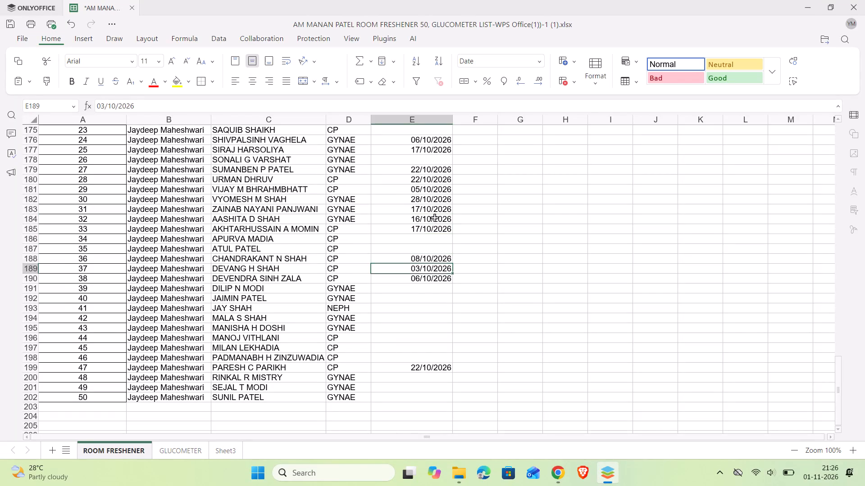
key(Down)
key(Down)
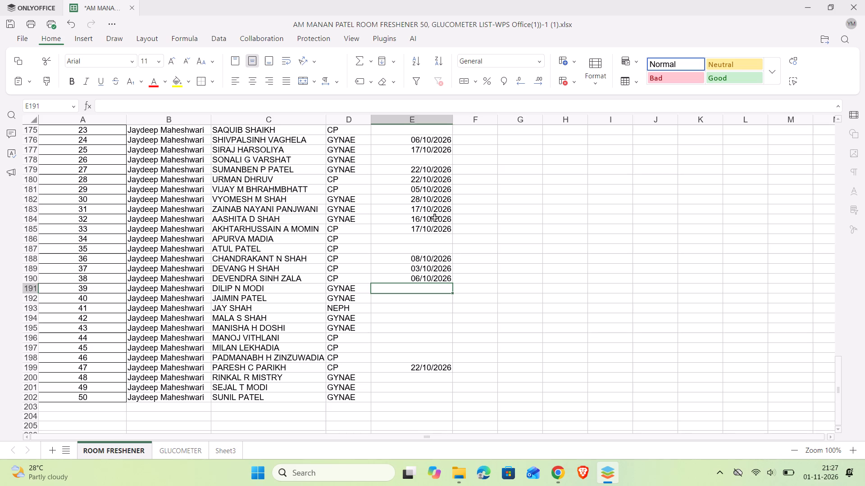
key(Down)
key(Down)
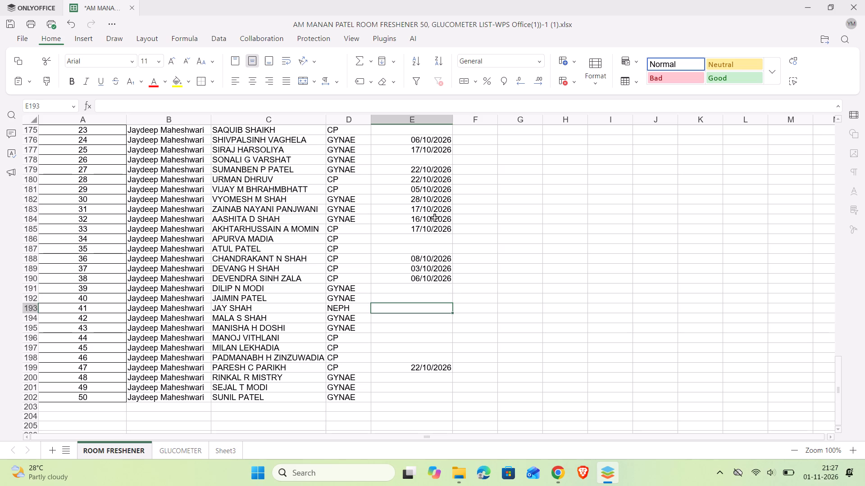
key(Left)
key(Left)
key(BackSpace)
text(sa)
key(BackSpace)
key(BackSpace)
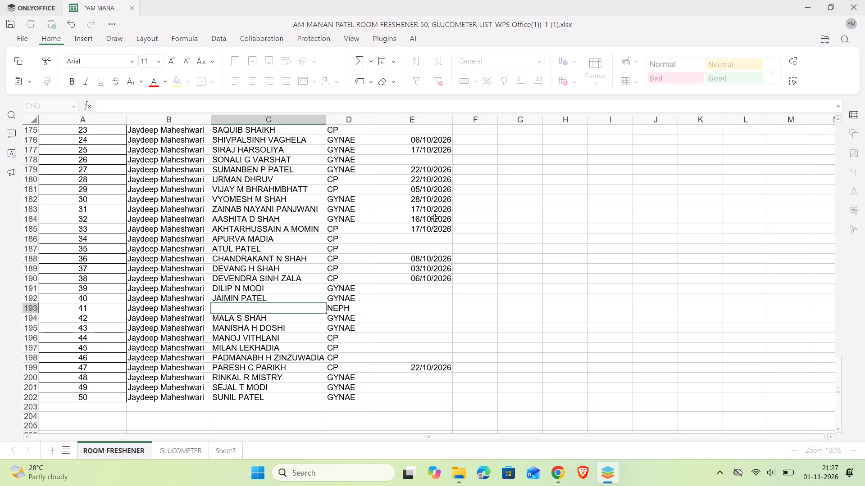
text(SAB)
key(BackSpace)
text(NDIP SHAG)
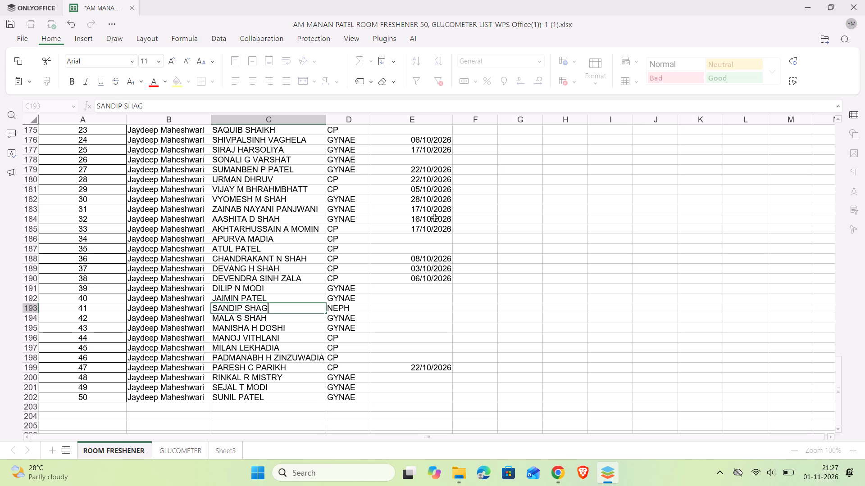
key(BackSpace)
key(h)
Set the forty-first doctor's specialty in D193 to GP and the distribution date in E193 to 12/10/2026.
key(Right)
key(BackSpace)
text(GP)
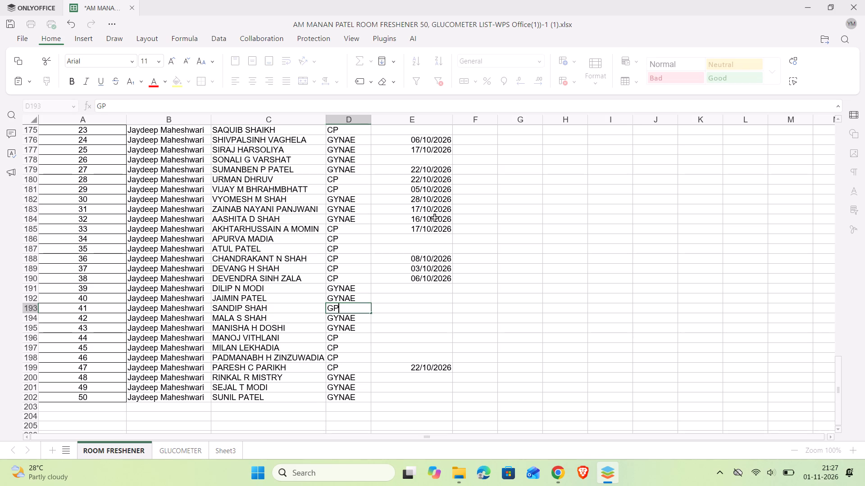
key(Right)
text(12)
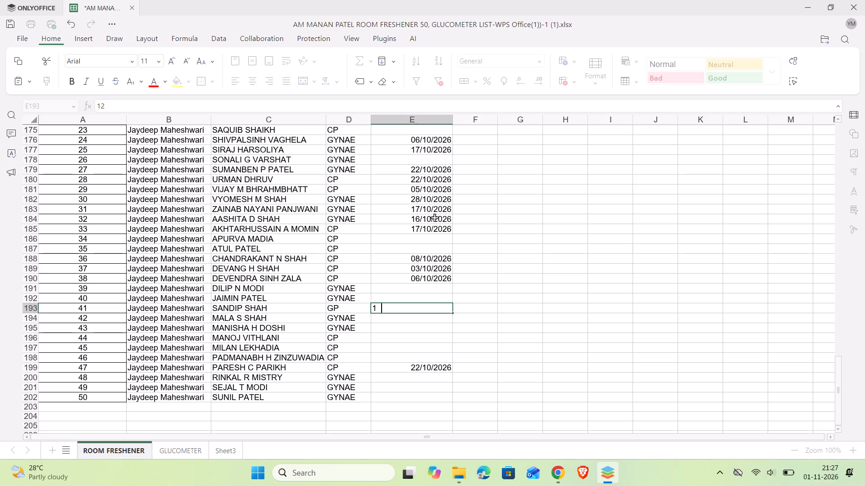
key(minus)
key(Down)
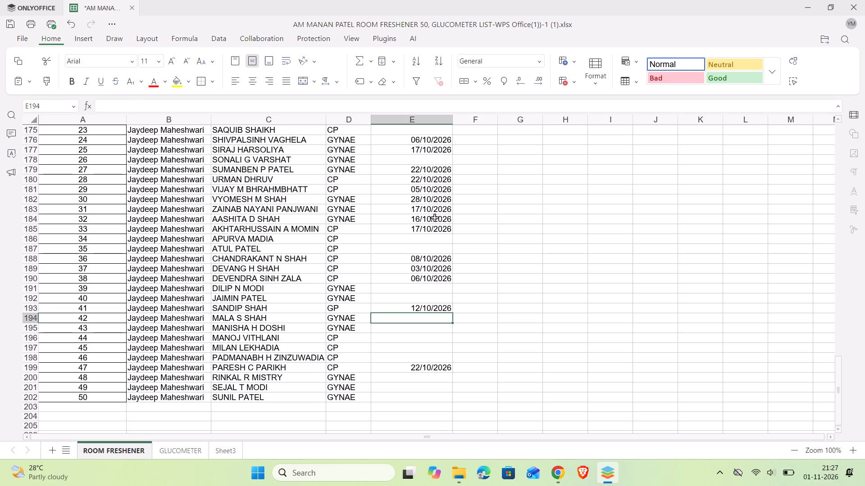
Enter the distribution date 22-10-26 in E196 for the forty-fourth doctor.
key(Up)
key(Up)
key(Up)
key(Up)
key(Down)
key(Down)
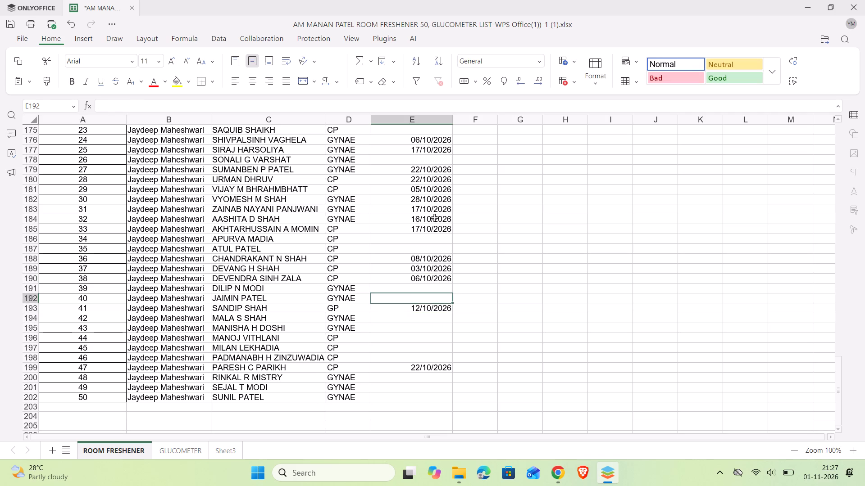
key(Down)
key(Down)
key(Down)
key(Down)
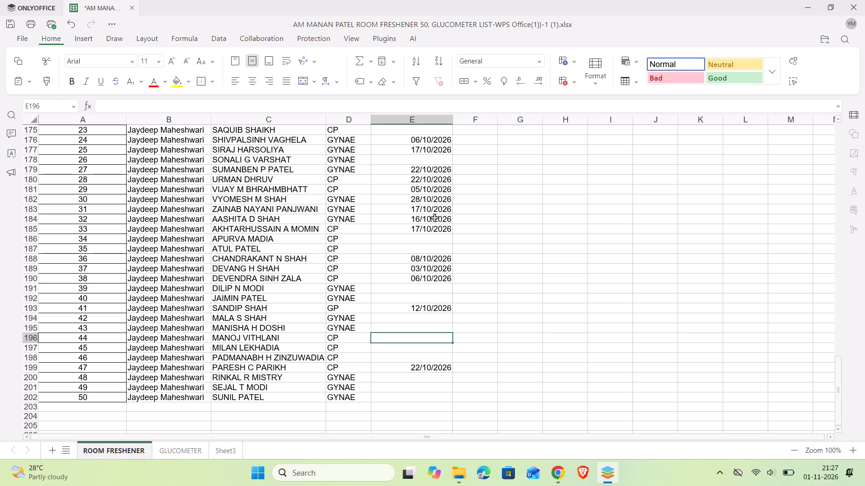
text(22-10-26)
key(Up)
Enter the distribution date 17-10-26 in E197 for the forty-fifth doctor.
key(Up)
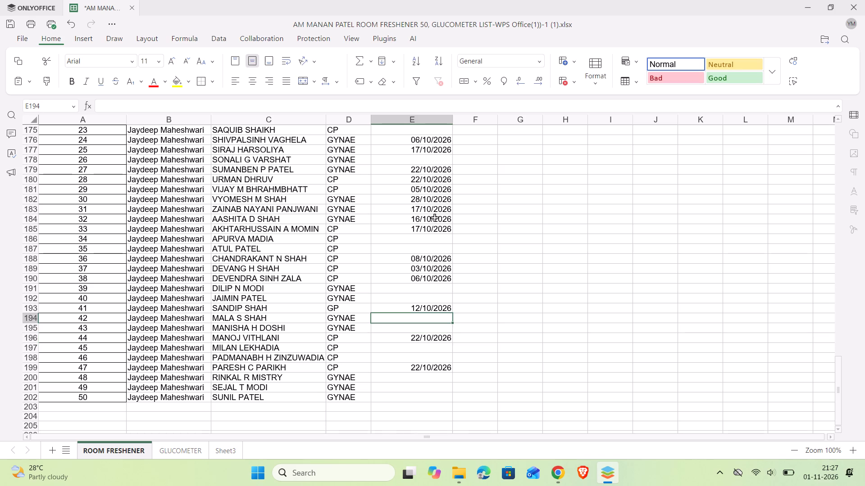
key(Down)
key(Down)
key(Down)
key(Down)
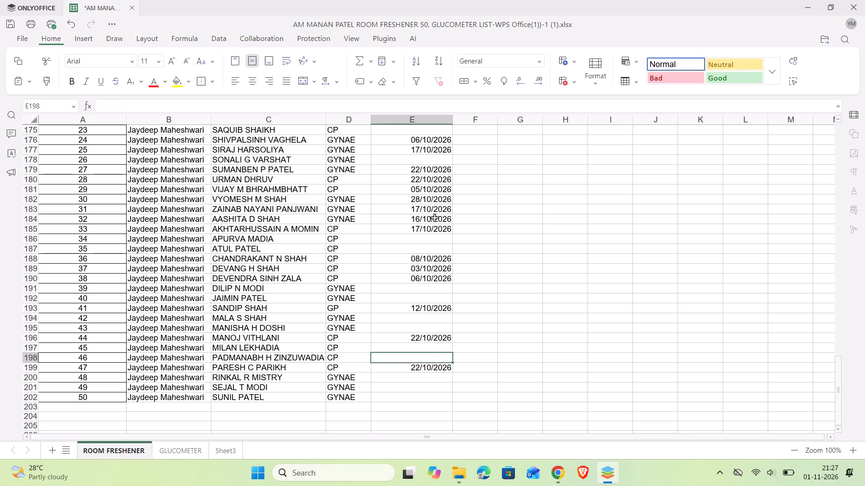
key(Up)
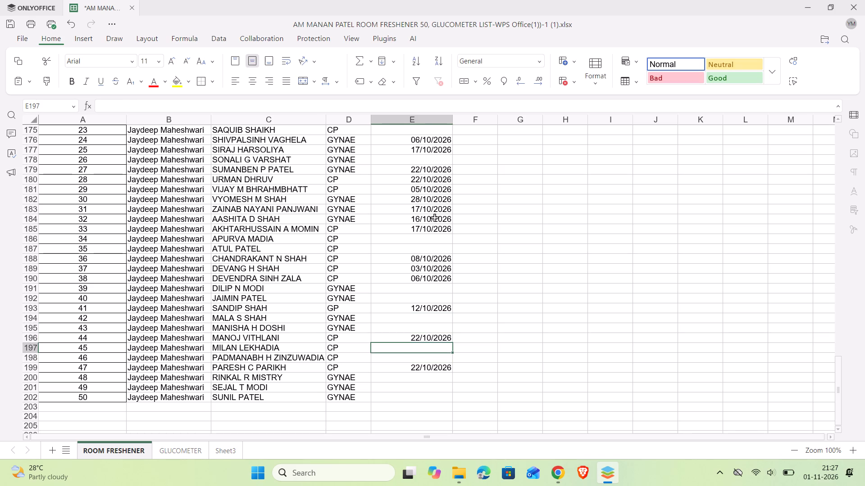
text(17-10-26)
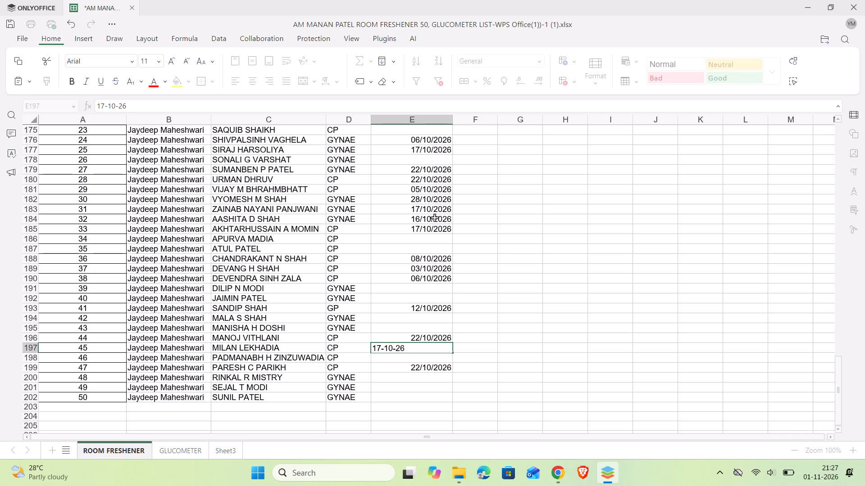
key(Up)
Look back up the list from row 196 to row 160, examining the doctor names and distribution dates.
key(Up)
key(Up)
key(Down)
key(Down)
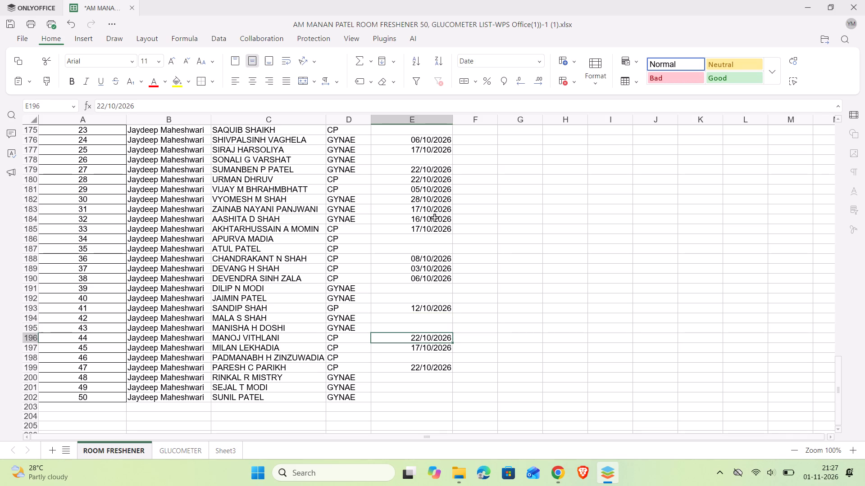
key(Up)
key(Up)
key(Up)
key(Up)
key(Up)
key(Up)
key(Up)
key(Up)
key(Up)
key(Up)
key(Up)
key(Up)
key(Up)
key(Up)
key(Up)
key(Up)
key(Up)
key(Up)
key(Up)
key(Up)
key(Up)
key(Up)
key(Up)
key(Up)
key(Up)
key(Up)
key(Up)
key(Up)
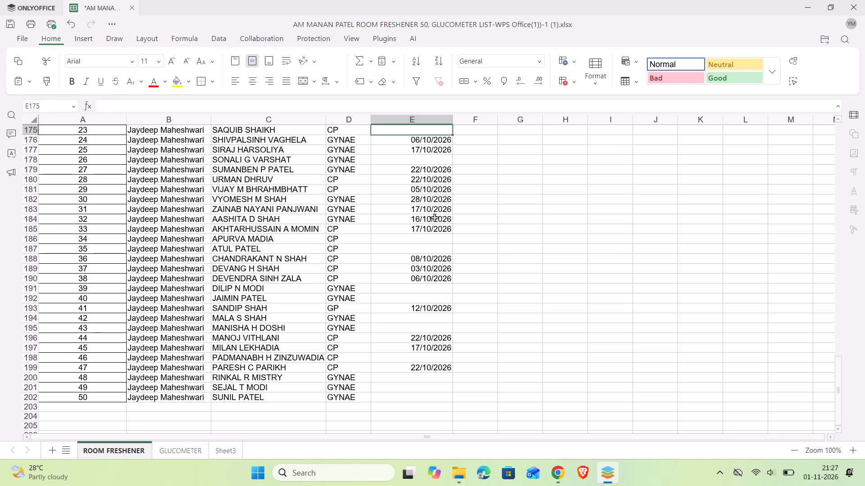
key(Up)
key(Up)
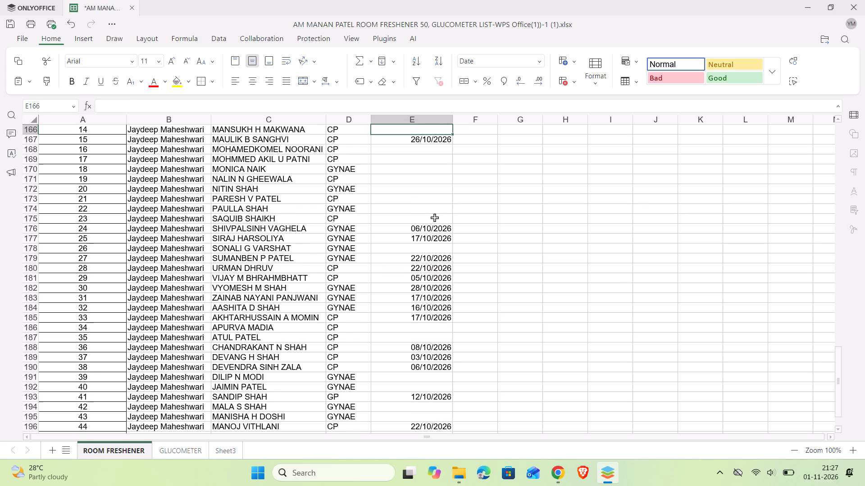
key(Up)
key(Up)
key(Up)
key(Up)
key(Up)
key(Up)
Examine the names and distribution dates of the first thirteen doctors in rows 153 to 165.
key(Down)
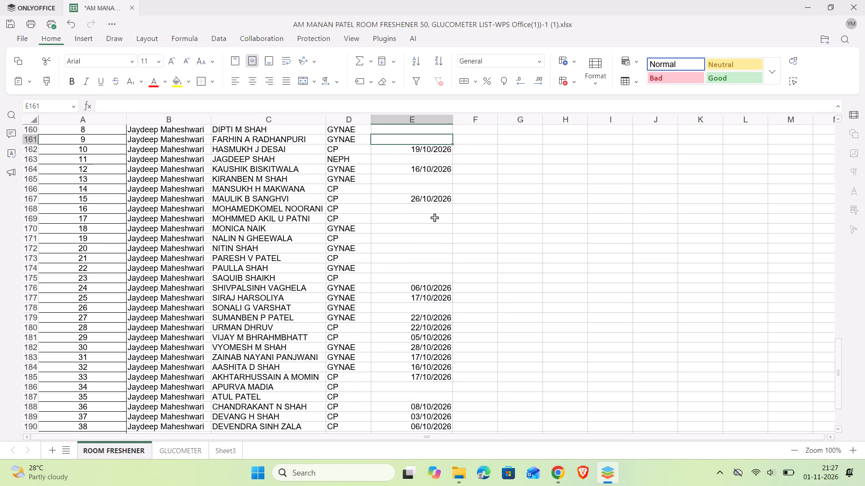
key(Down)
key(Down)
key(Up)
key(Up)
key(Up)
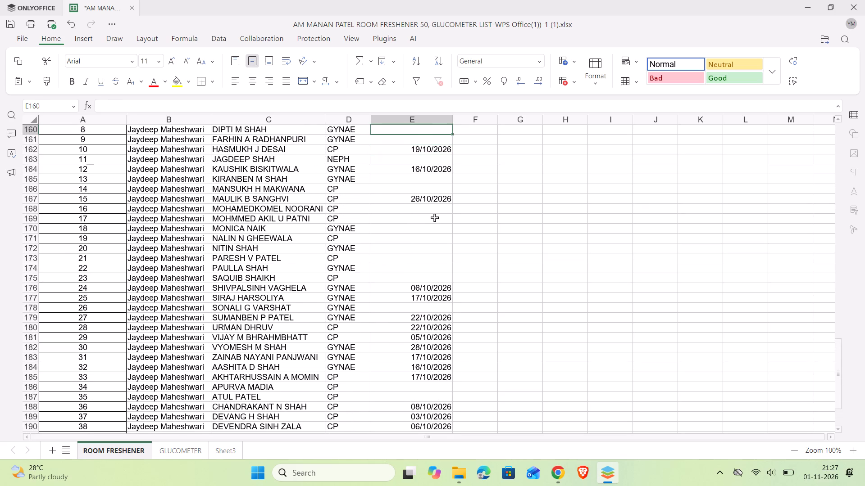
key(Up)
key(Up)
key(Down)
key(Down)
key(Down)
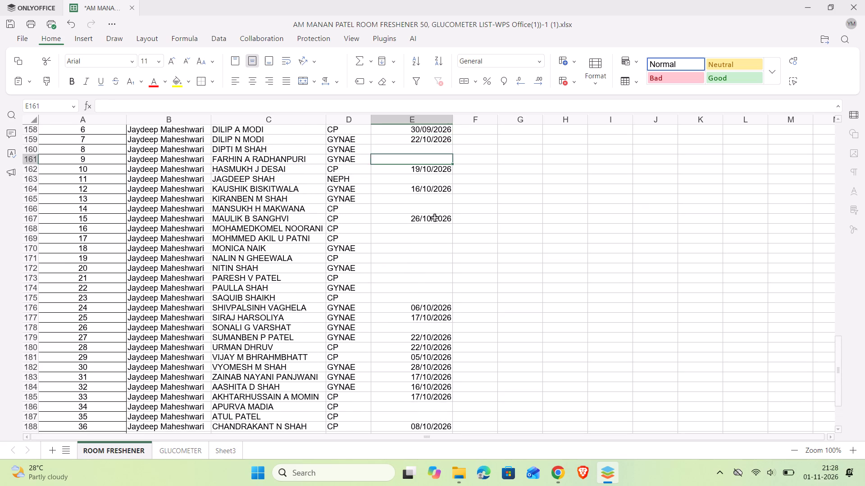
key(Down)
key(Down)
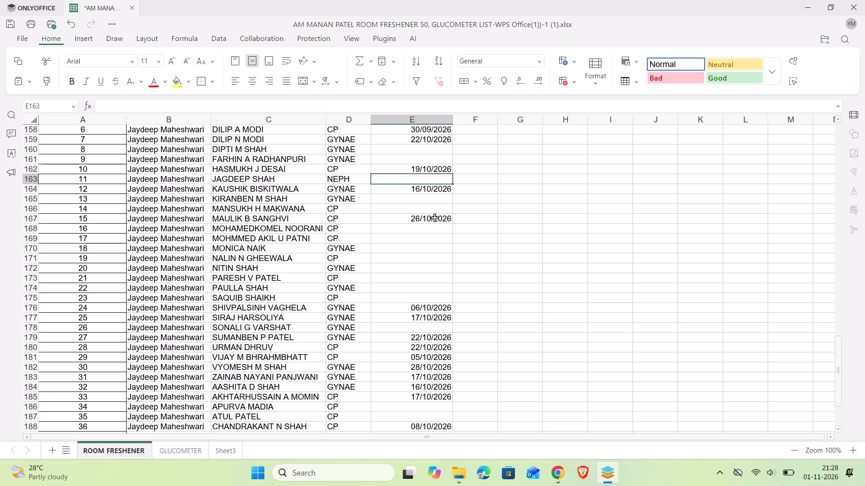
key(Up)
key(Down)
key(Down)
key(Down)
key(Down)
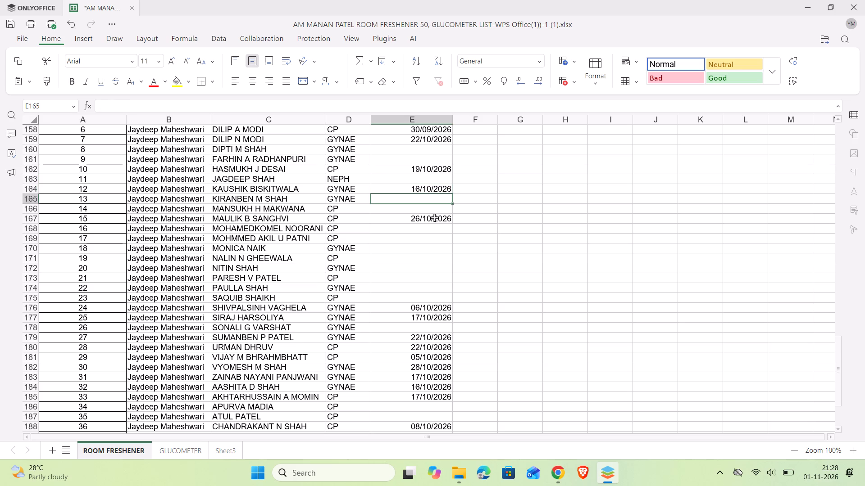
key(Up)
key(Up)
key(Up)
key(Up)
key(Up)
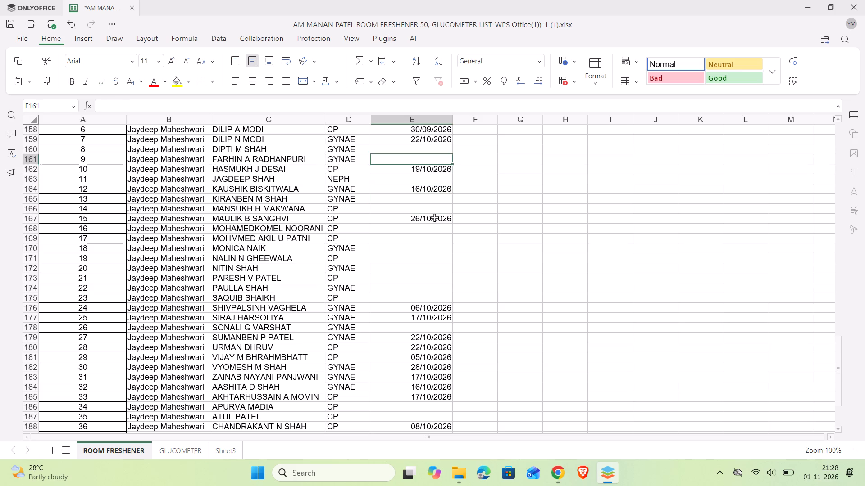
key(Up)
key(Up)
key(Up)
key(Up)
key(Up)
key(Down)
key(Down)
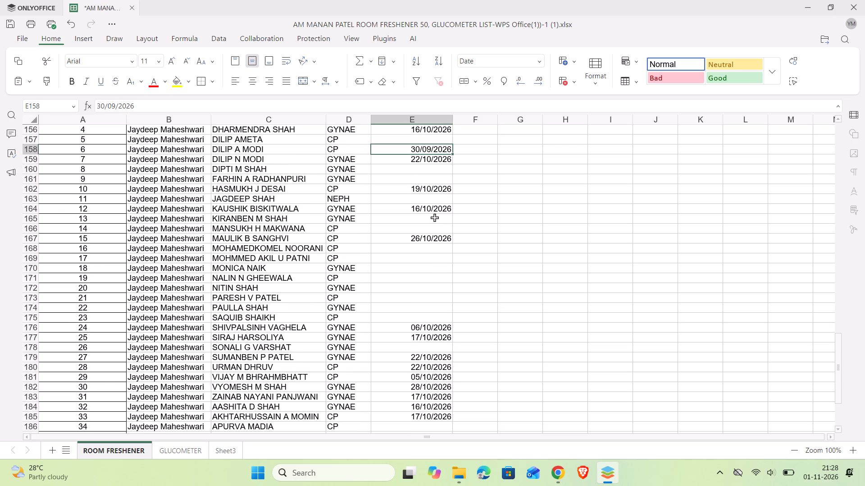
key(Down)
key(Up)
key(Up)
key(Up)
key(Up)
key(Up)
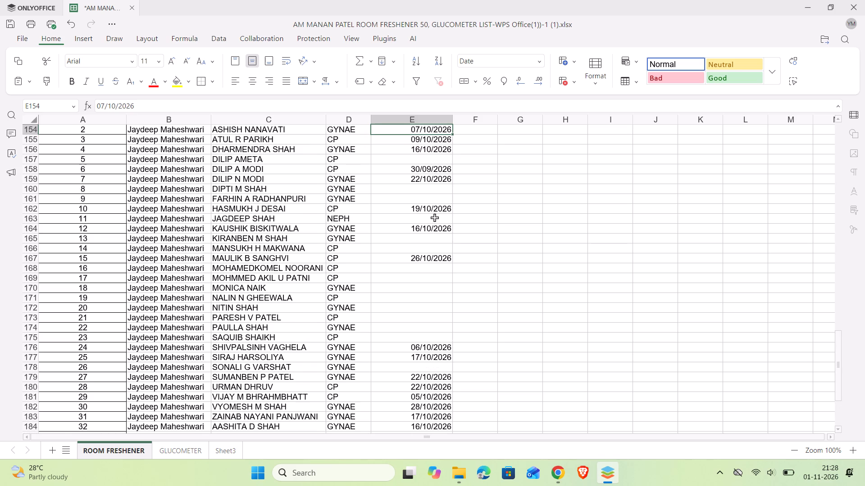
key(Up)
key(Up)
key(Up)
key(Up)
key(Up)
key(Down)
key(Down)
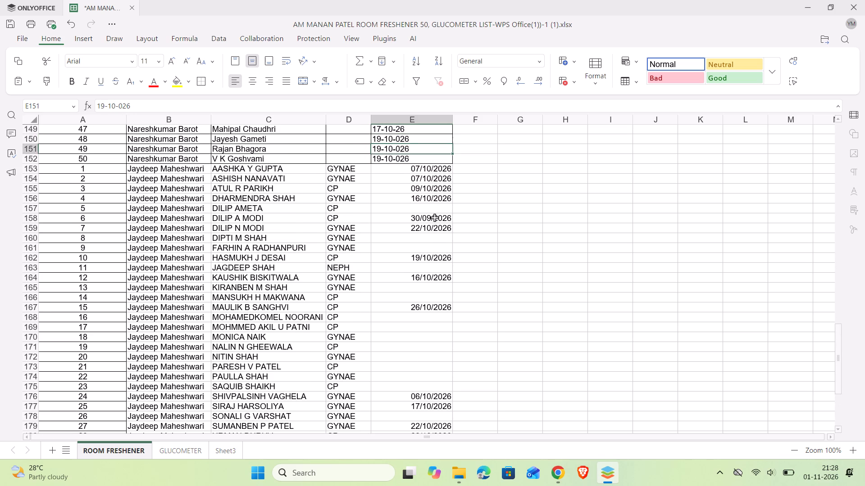
Check the list downward from the first doctor in row 153 to the seventeenth in row 169, comparing names and dates.
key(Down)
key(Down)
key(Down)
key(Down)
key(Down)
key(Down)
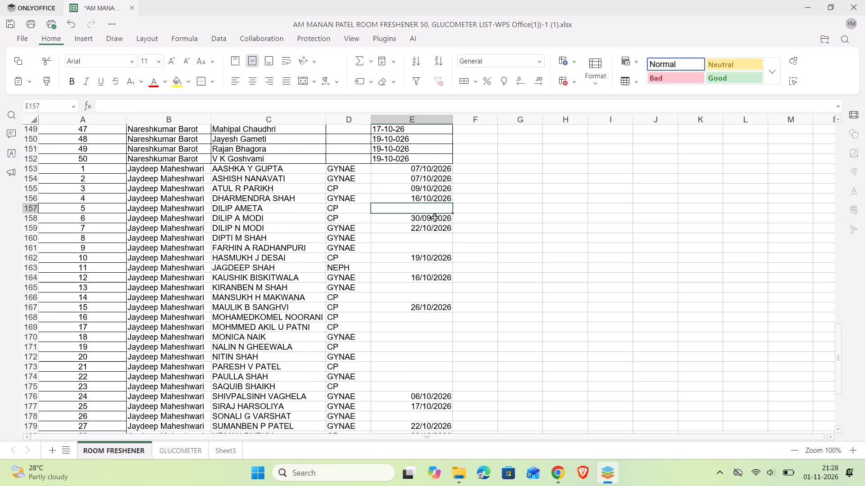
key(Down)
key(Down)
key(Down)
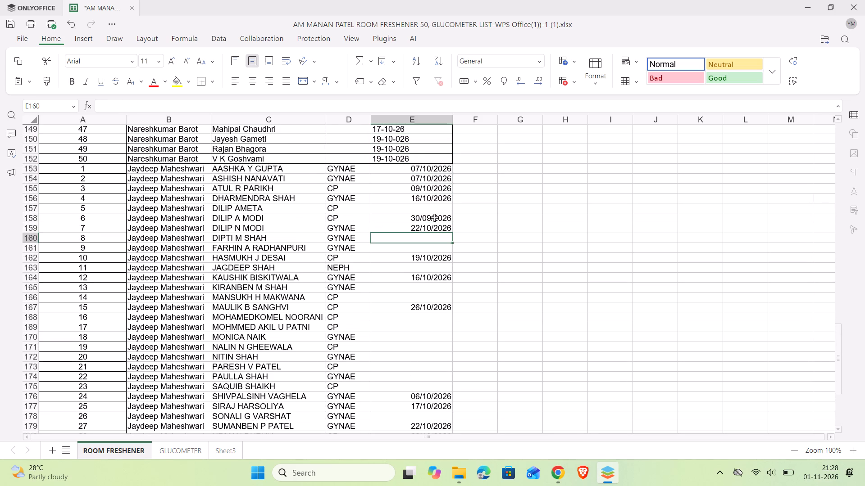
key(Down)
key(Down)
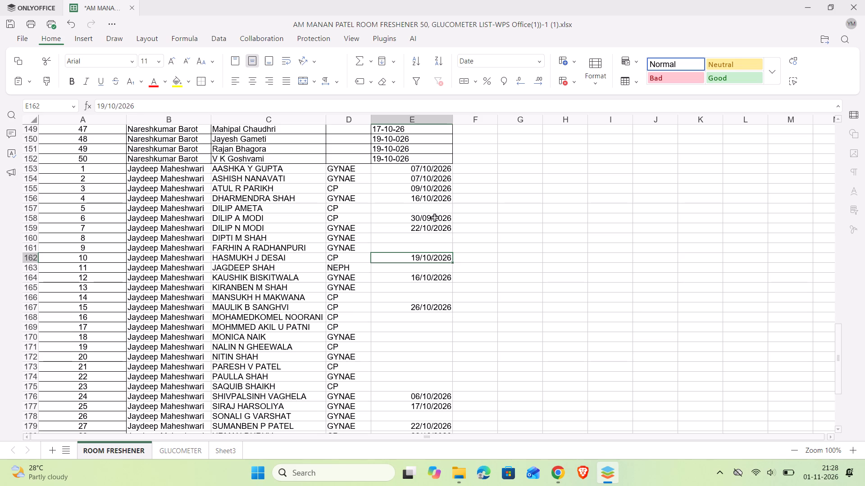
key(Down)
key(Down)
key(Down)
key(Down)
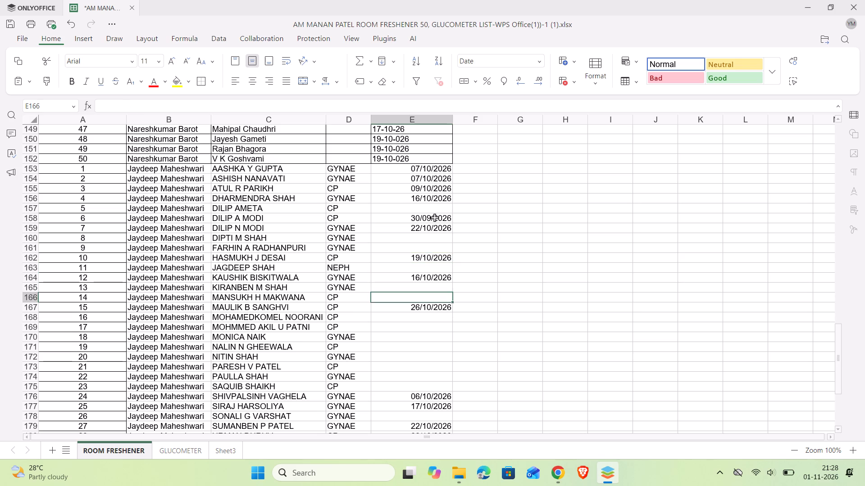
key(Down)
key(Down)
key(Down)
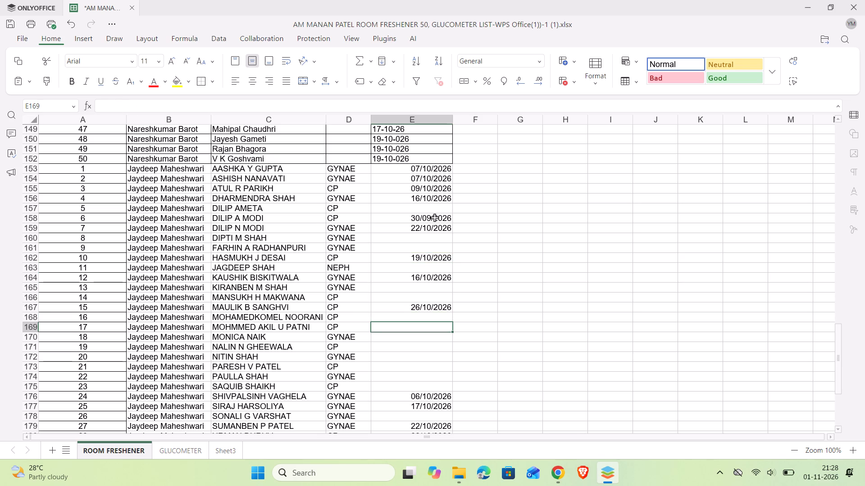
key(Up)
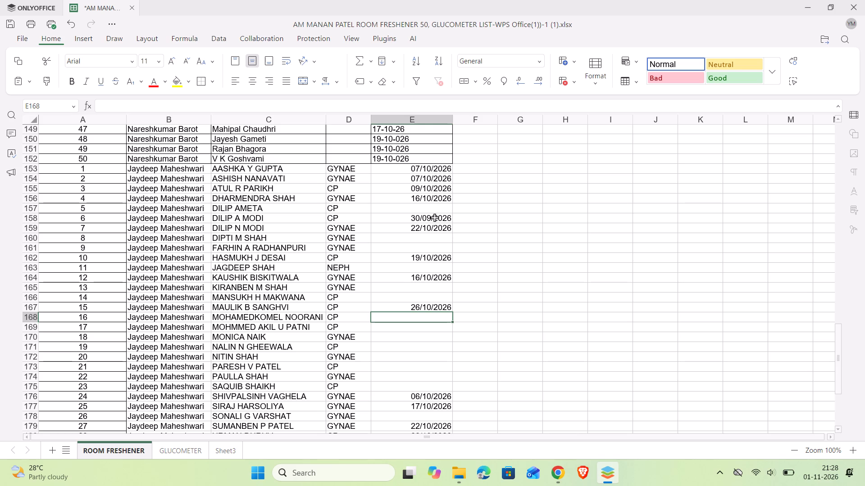
Enter the distribution date 17/10/2026 in E168 for the sixteenth doctor.
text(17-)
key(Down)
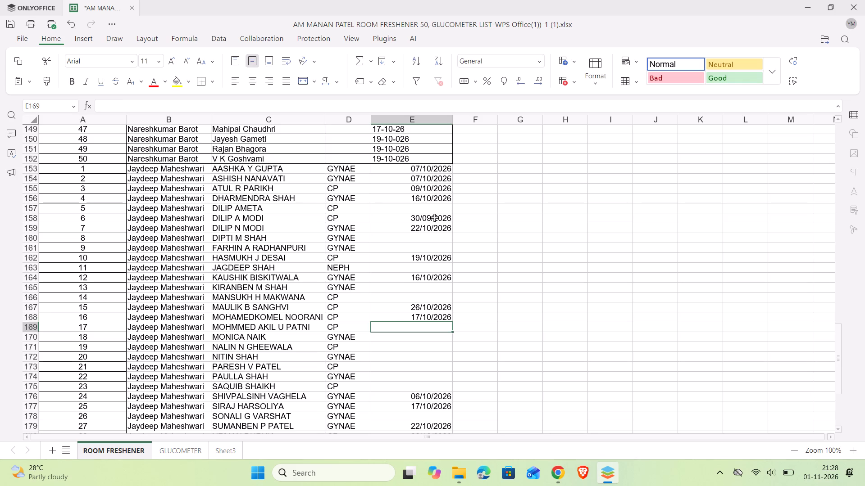
Enter the distribution date 21-10-26 in E170 for the eighteenth doctor.
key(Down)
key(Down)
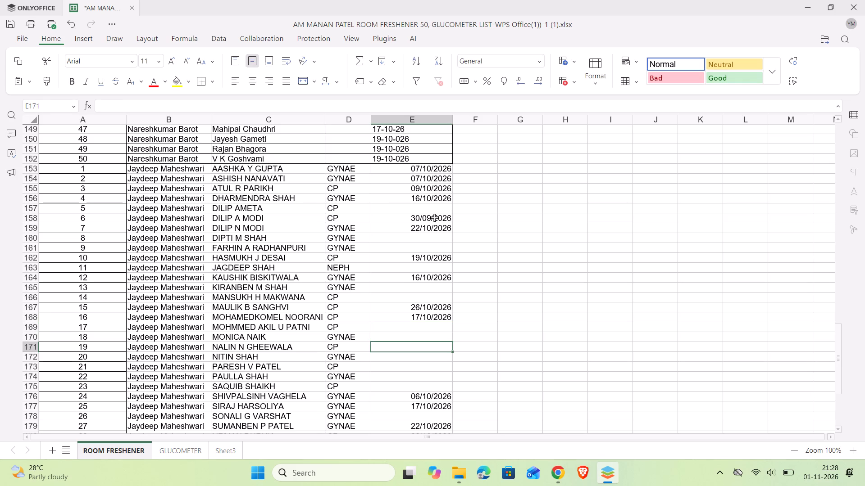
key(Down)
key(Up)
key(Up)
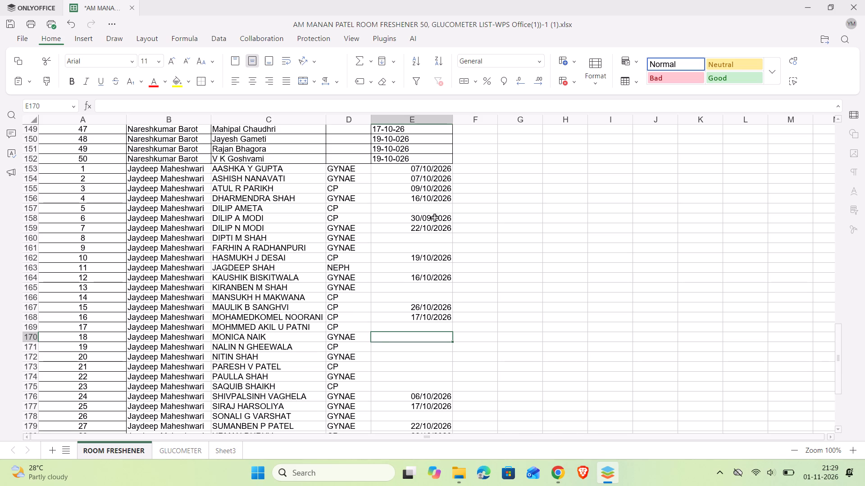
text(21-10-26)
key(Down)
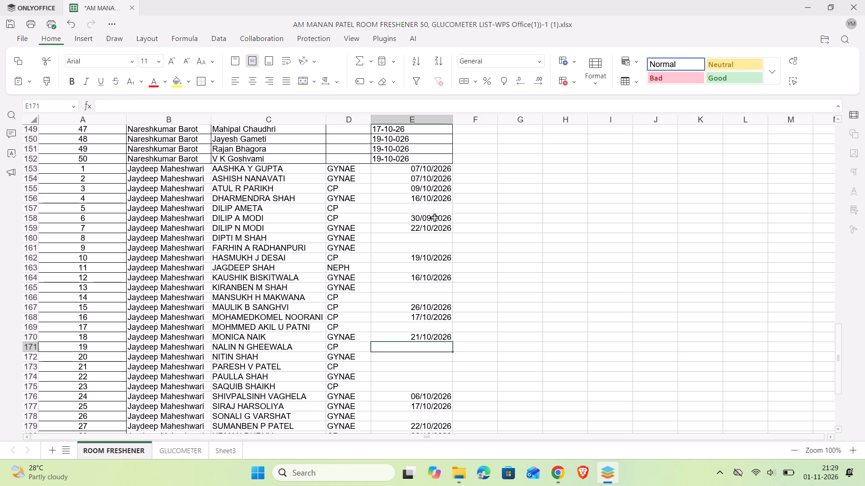
Enter the distribution date 31-10-26 in E174 for the twenty-second doctor.
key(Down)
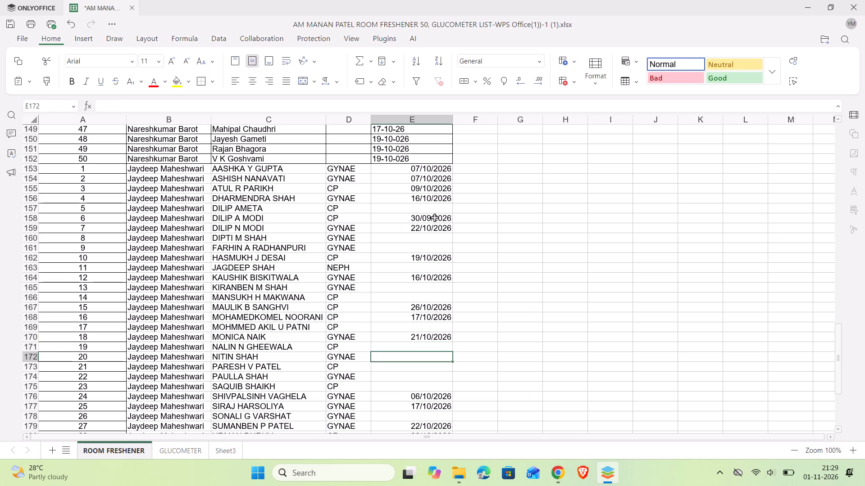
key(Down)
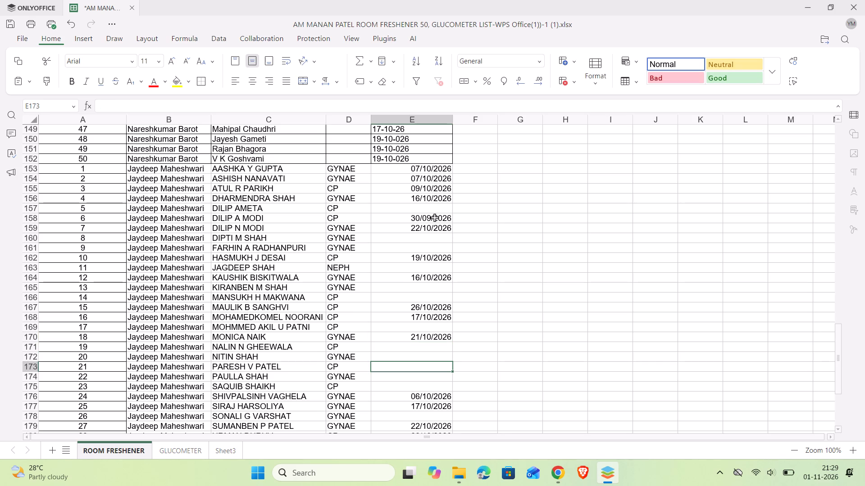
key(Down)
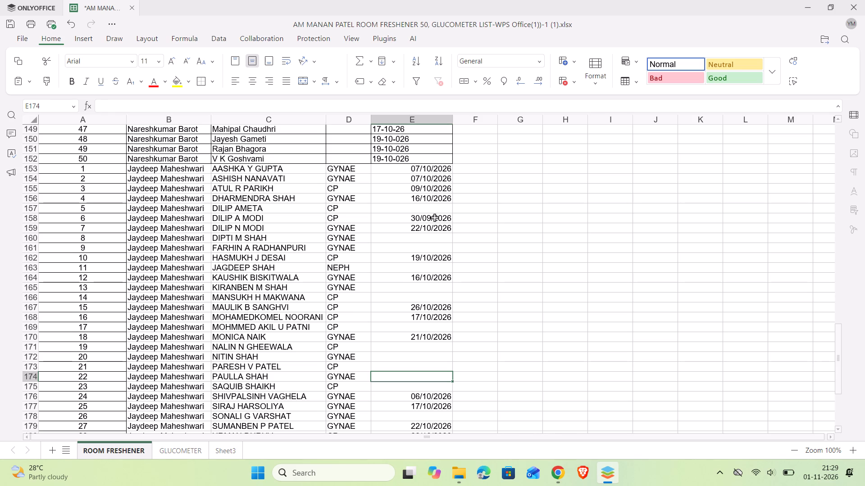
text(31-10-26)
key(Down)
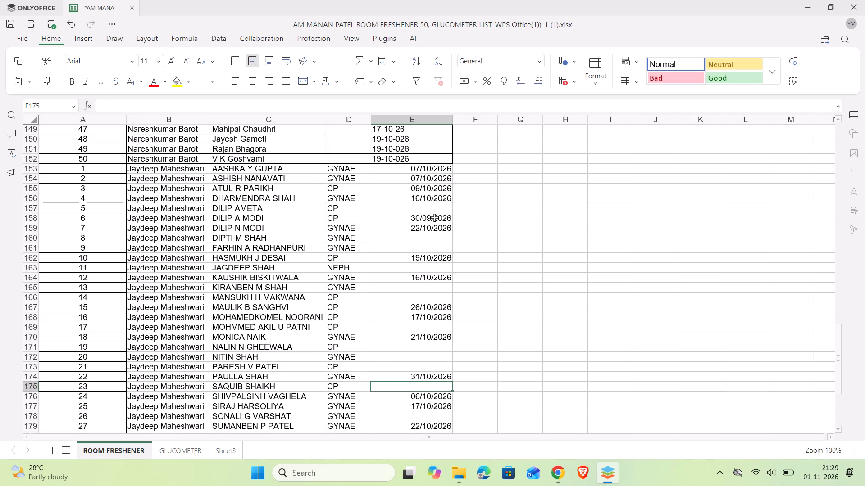
Find the twenty-sixth doctor in the list and enter the distribution date 06/10/2026 in E178.
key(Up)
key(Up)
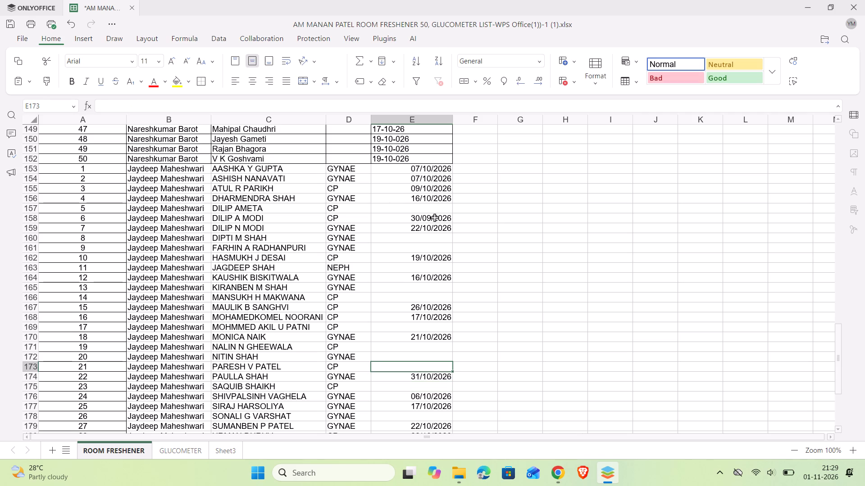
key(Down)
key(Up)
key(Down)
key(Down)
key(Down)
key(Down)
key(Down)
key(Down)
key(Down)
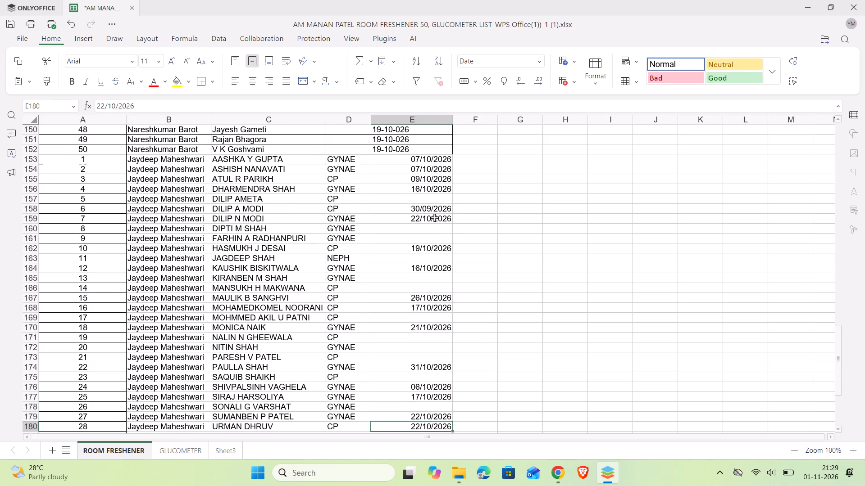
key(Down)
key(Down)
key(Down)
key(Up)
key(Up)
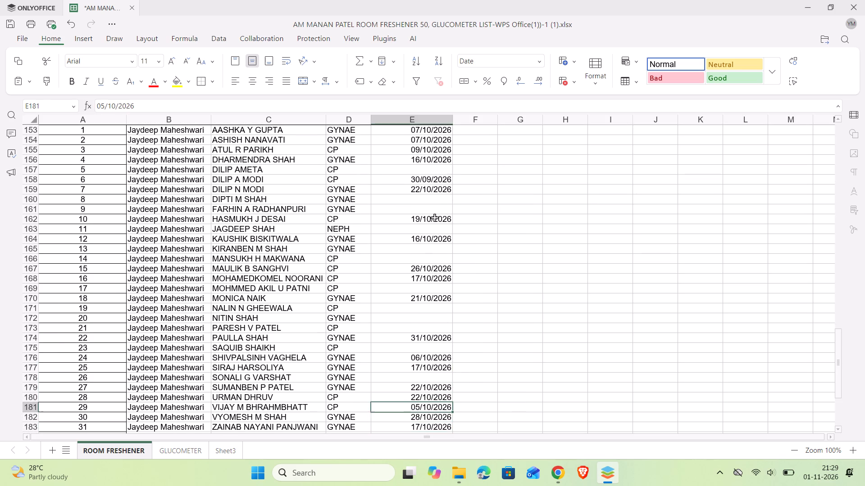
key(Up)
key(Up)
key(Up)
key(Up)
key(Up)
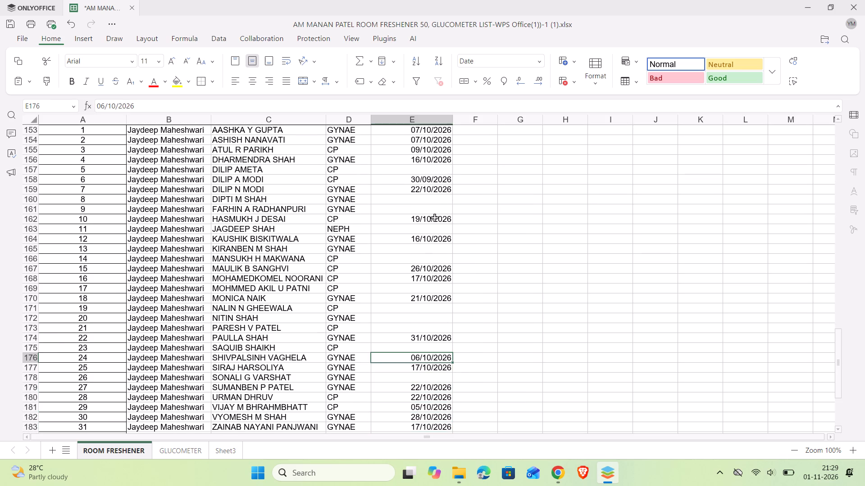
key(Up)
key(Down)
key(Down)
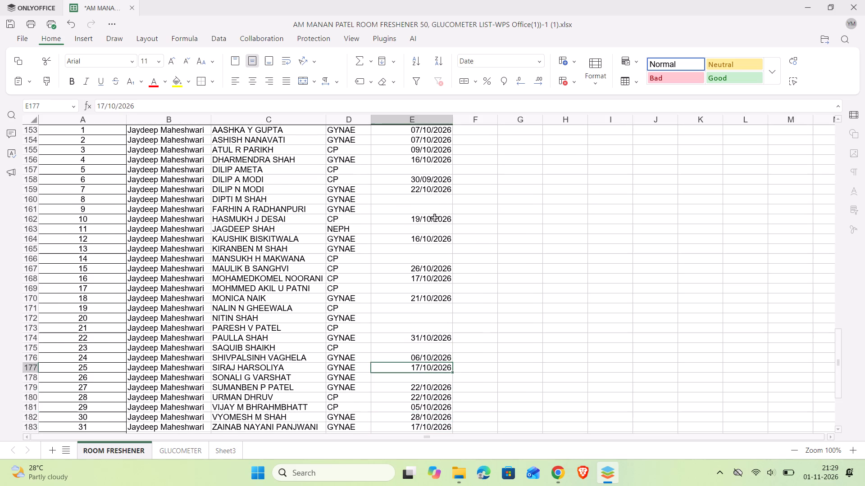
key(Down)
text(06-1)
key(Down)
Look back up the list from row 178 to its start at row 153, examining the doctor names and dates.
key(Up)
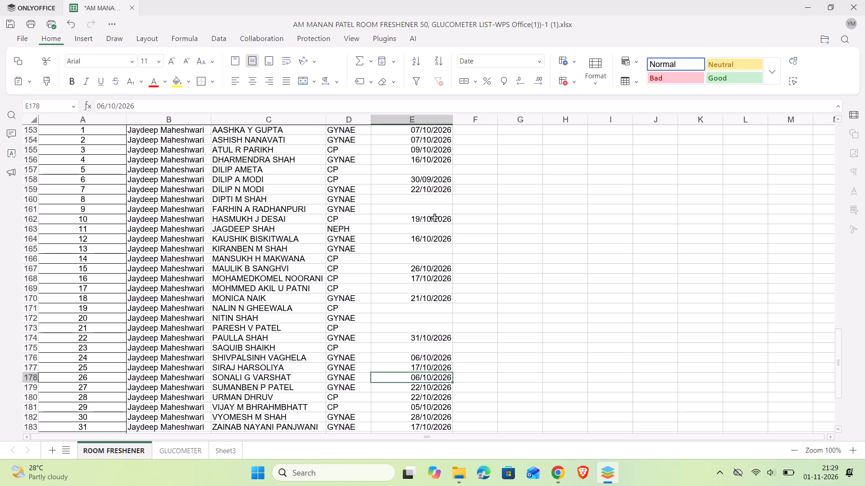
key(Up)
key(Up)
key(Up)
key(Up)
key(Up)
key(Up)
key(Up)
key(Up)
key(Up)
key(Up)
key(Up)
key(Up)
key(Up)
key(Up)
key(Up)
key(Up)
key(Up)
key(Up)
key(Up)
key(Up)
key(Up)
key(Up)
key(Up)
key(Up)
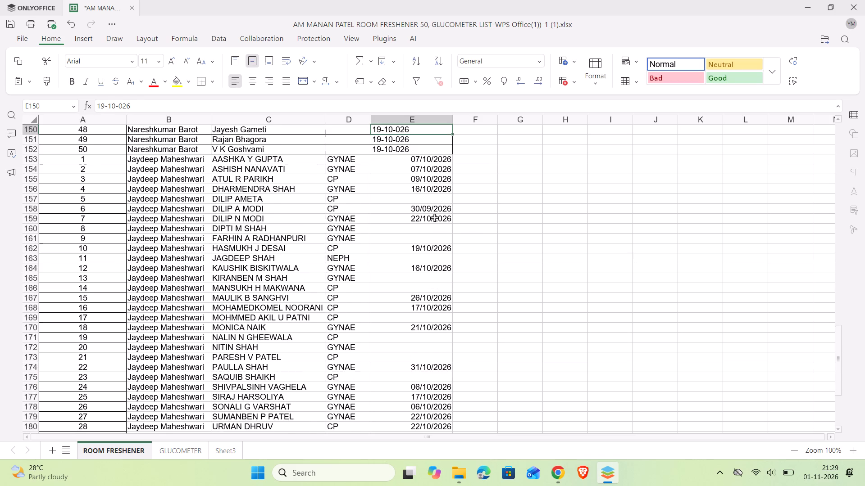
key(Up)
Check the list downward from the first doctor in row 153 to the twenty-first in row 173, examining names and dates.
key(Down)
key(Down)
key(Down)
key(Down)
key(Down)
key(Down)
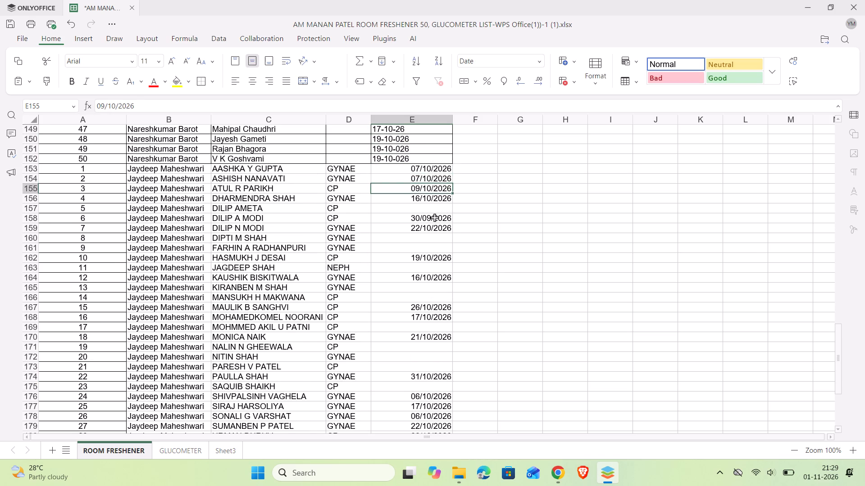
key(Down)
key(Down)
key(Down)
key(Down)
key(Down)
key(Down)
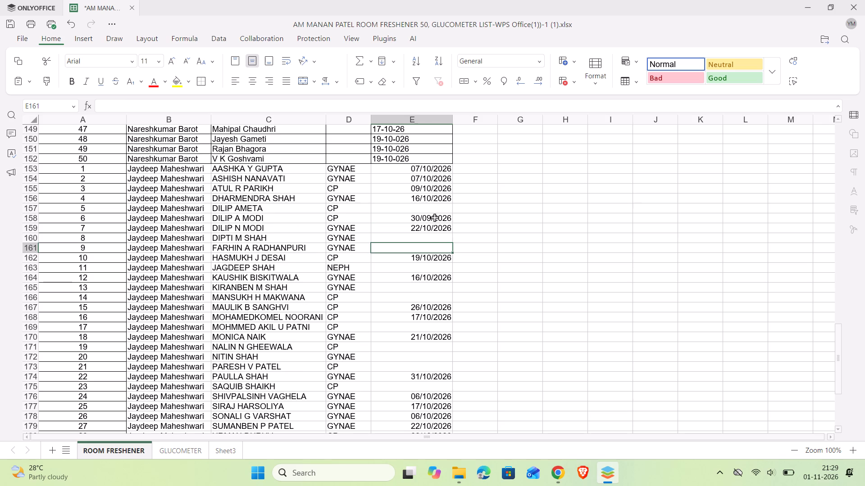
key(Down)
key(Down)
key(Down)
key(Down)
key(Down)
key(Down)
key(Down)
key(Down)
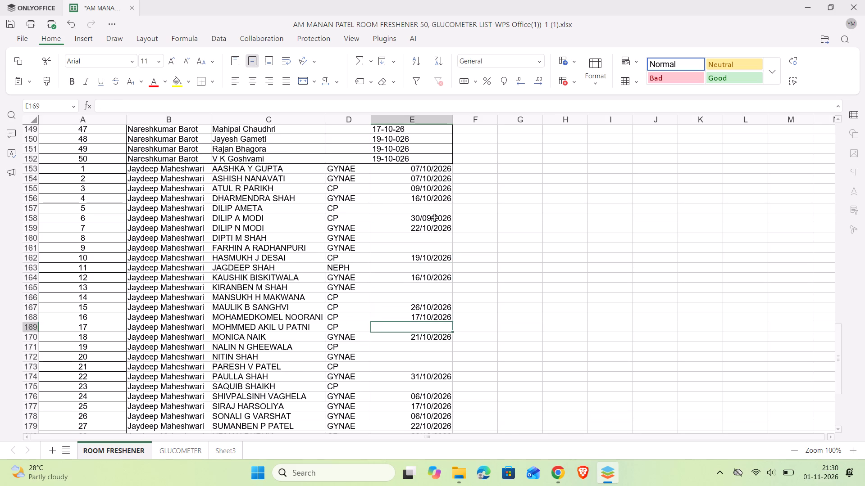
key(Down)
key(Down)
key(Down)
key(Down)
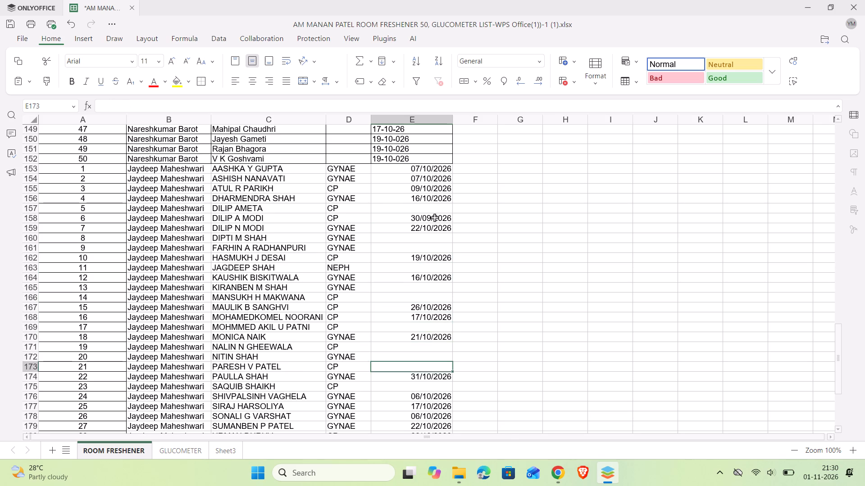
Continue checking doctor names and distribution dates from row 174 to the end of the list in row 202.
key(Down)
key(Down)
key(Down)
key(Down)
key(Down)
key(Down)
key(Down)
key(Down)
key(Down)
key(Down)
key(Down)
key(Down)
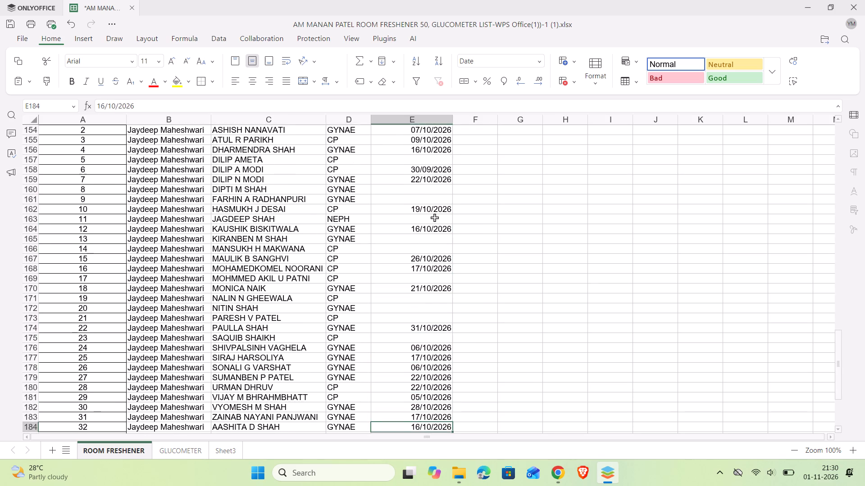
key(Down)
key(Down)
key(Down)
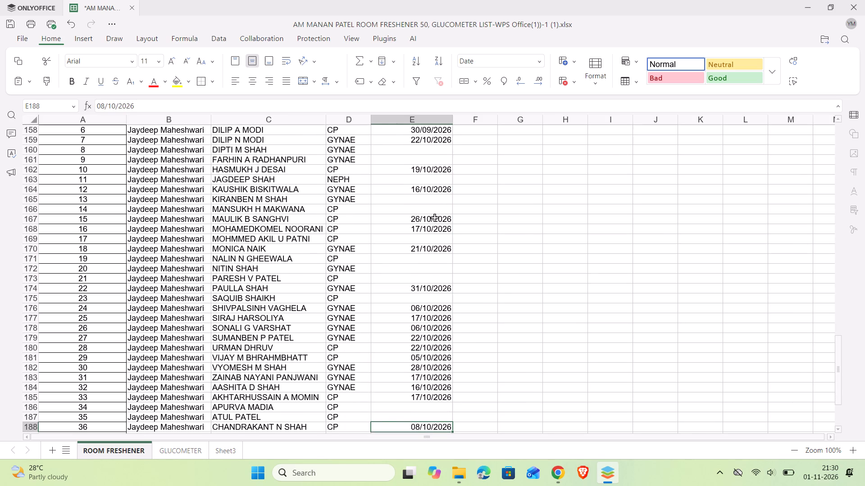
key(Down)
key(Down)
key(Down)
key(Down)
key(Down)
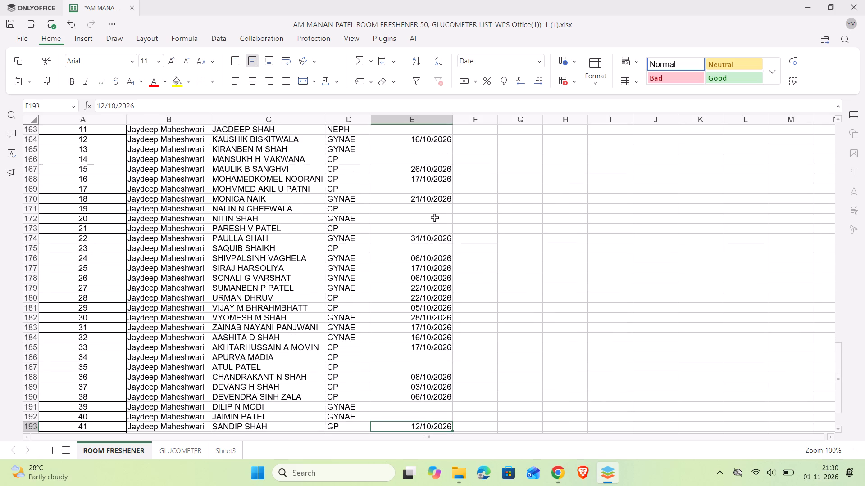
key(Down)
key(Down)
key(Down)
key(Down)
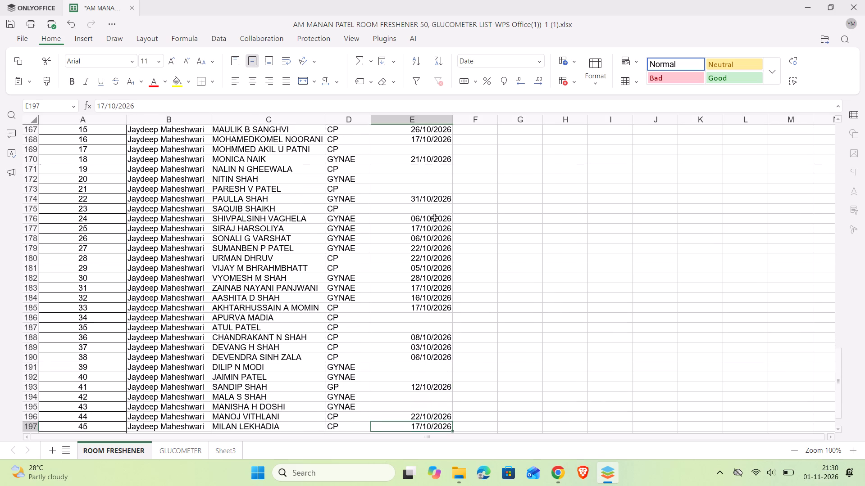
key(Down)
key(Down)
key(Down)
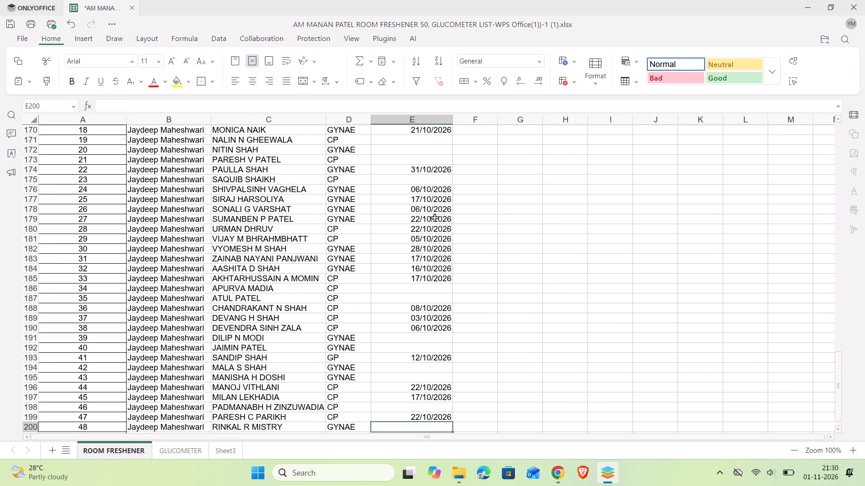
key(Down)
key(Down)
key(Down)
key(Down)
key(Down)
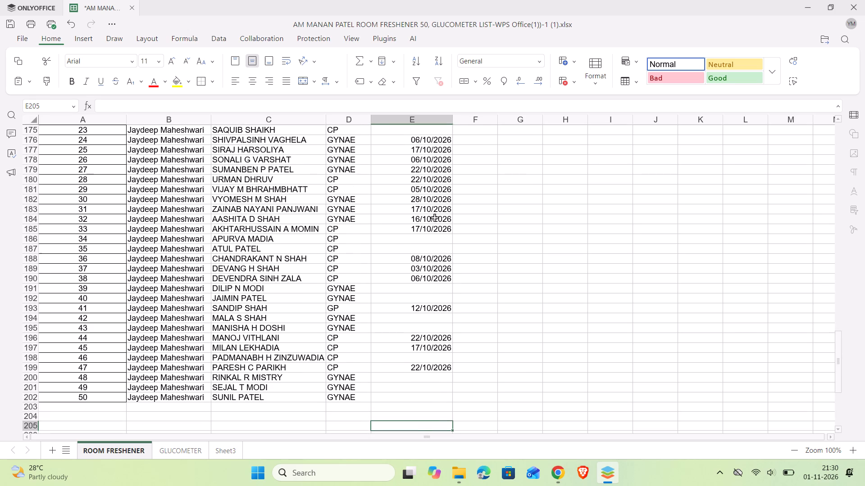
Enter the distribution date 22-10-26 in E200 for the forty-eighth doctor.
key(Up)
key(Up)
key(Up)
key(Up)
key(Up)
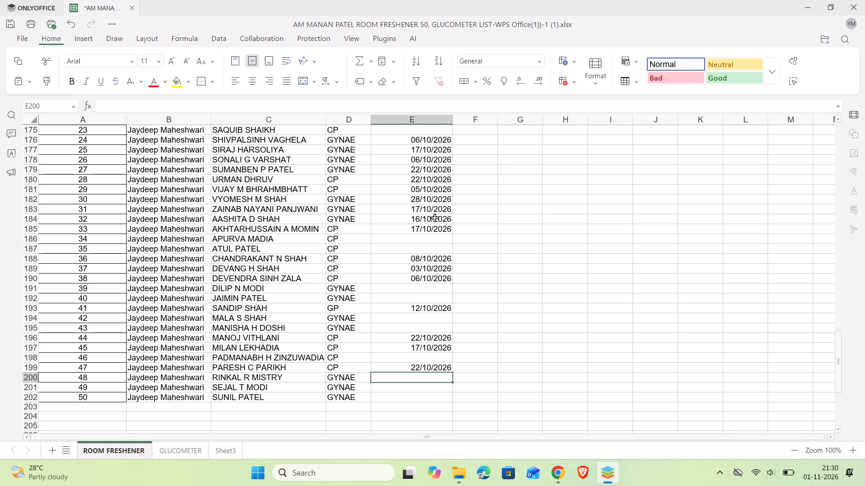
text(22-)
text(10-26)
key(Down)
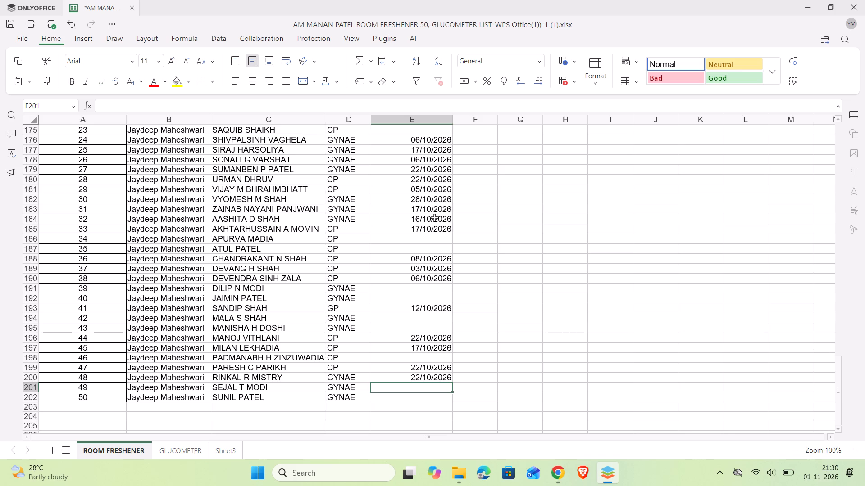
Replace the fiftieth doctor's name in C202 with the substitute doctor's name in capitals.
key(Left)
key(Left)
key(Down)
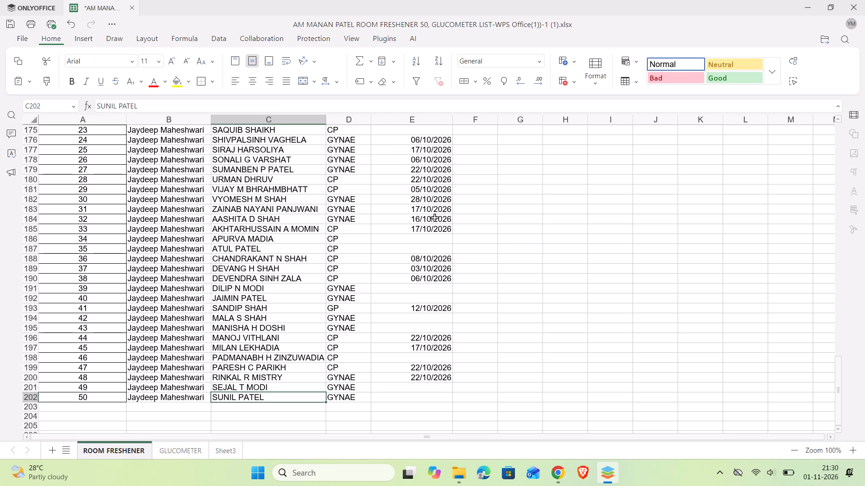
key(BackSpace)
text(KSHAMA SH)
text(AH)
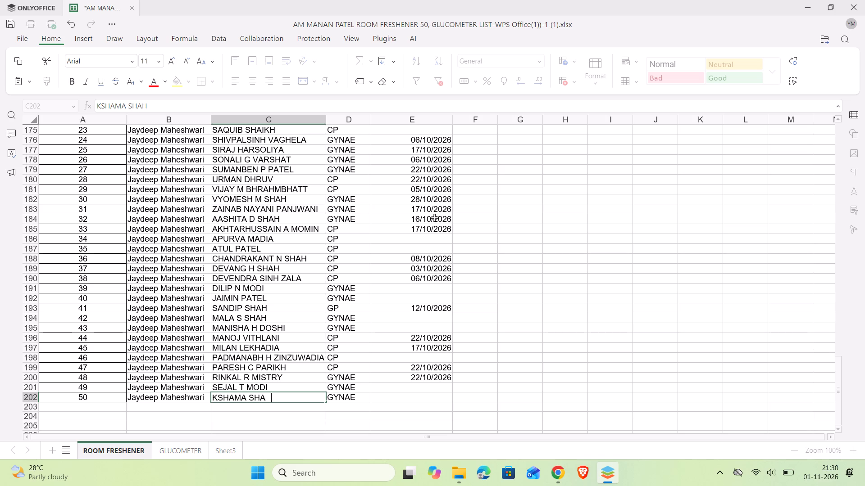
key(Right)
Enter the distribution date 21-10-26 in E202 for the fiftieth doctor.
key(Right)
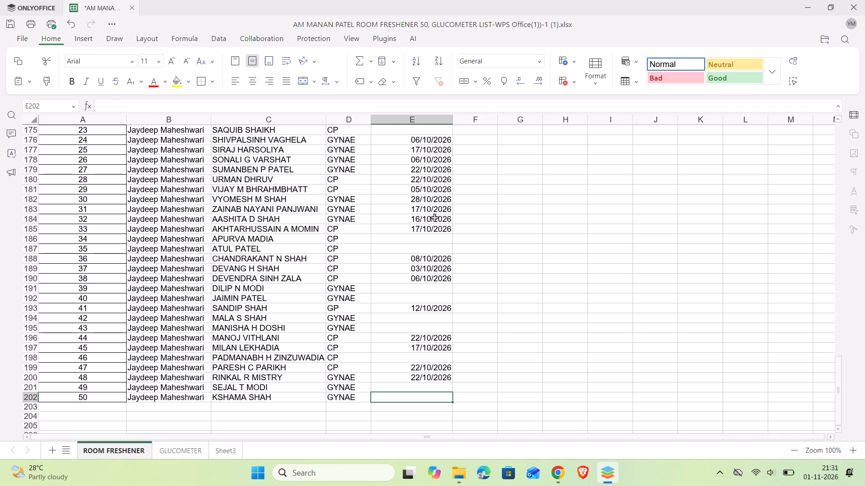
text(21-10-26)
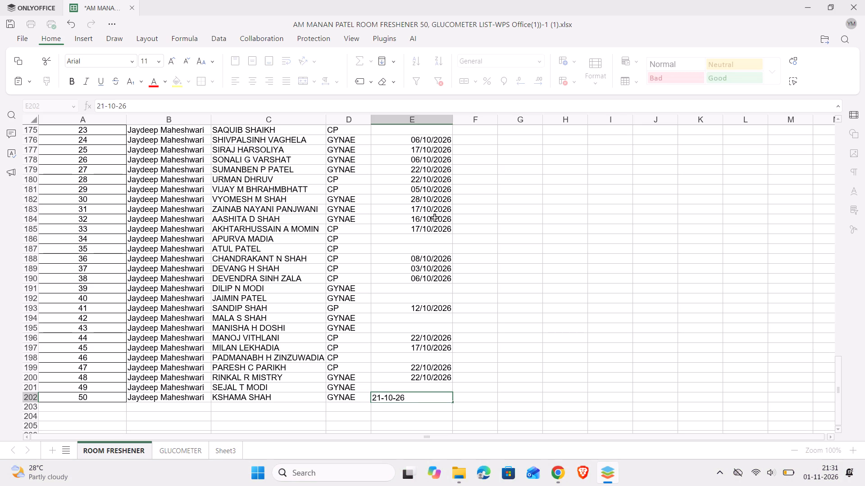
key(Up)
Review the doctors' distribution dates upward from row 202 to the start of the list in row 153.
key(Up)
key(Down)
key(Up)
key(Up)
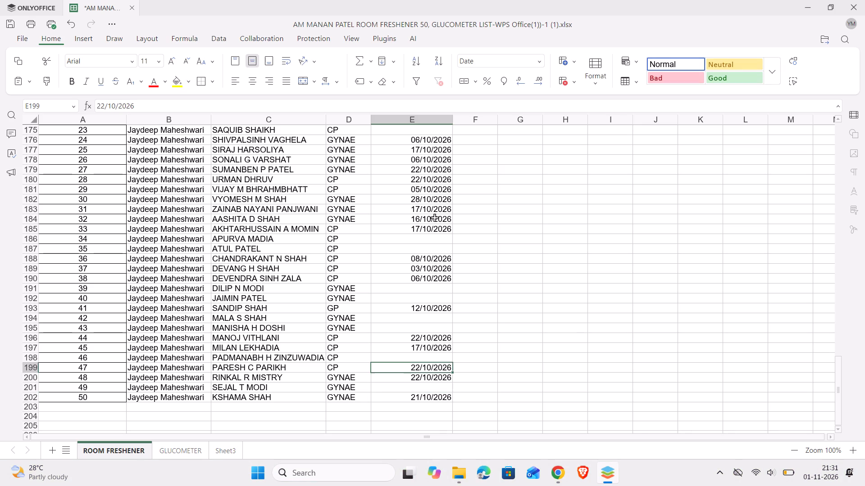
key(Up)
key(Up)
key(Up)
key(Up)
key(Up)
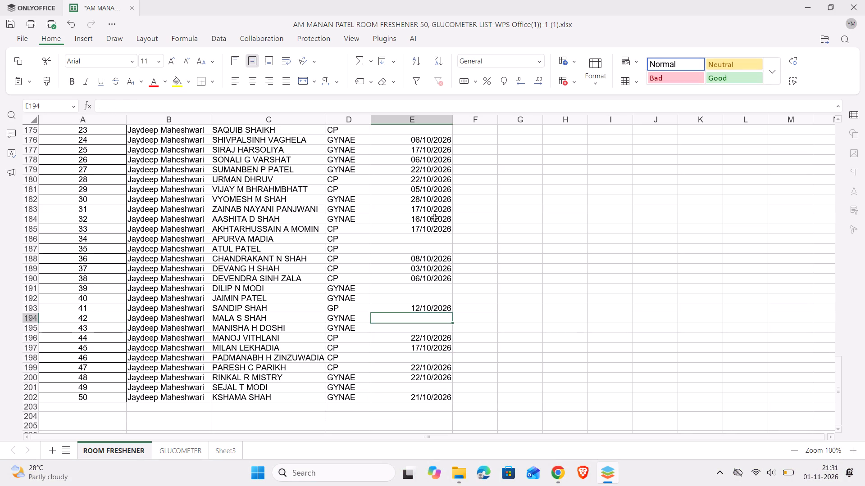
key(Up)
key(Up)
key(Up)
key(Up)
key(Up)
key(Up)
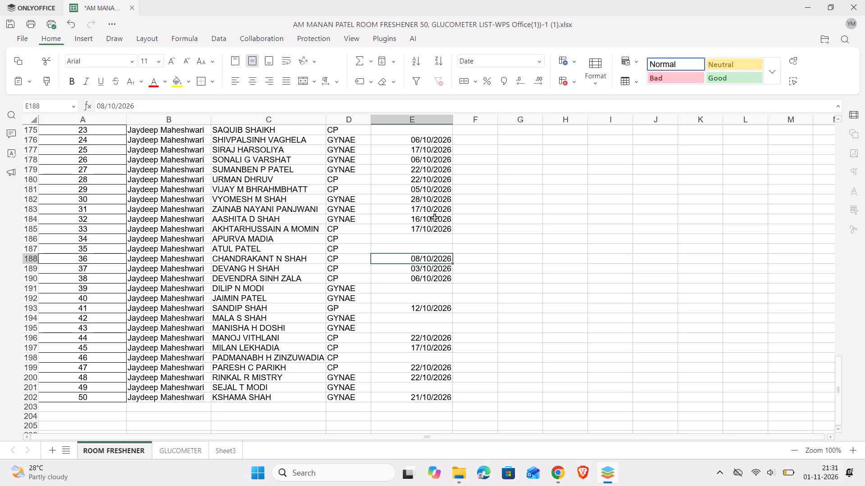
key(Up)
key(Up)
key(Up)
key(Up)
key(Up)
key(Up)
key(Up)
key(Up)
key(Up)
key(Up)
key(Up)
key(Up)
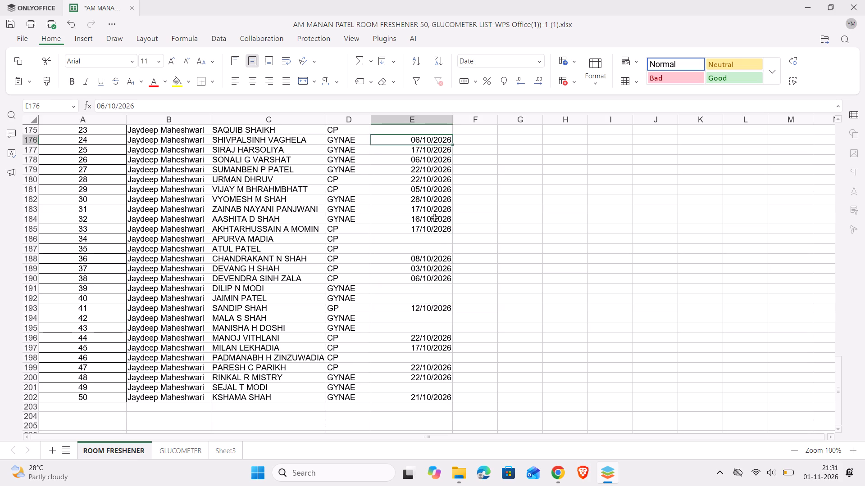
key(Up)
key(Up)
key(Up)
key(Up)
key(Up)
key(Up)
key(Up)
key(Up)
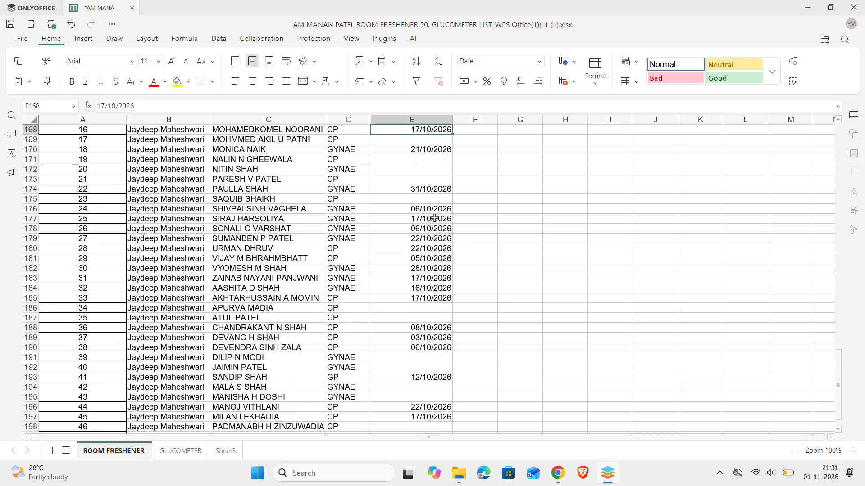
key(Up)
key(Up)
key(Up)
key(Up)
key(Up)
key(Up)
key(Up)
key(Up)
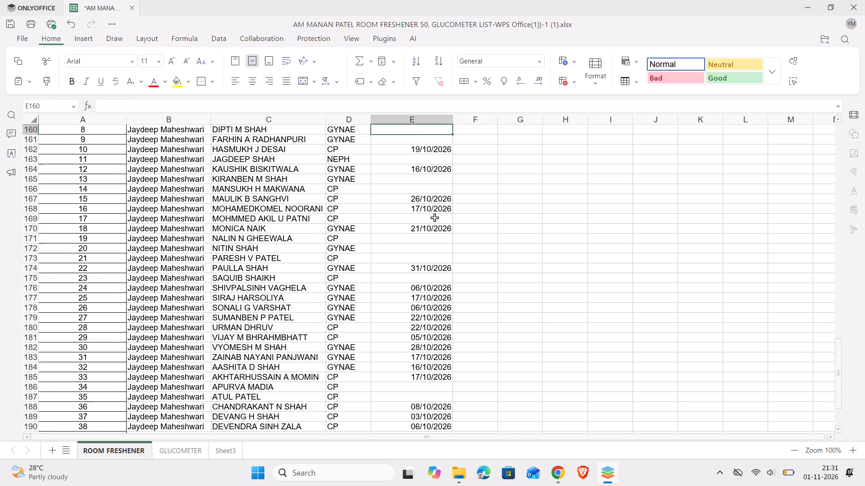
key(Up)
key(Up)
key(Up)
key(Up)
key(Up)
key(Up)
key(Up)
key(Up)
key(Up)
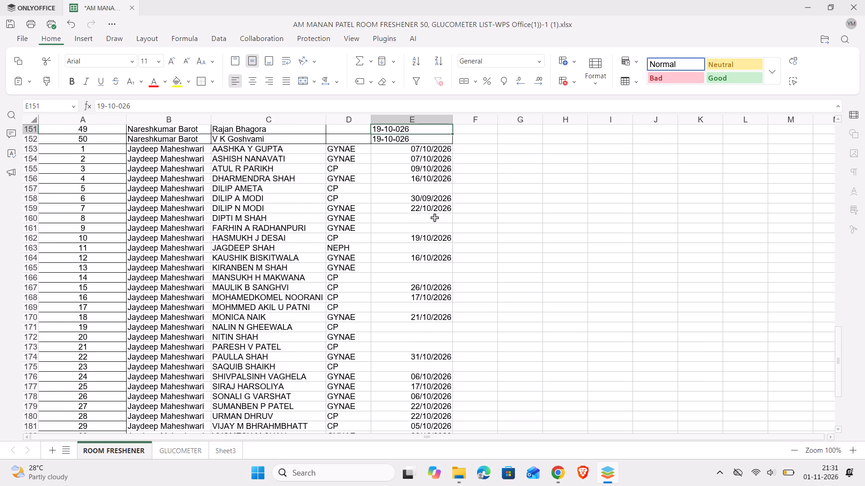
Enter the distribution date 14-10-026 in E161 for the ninth doctor.
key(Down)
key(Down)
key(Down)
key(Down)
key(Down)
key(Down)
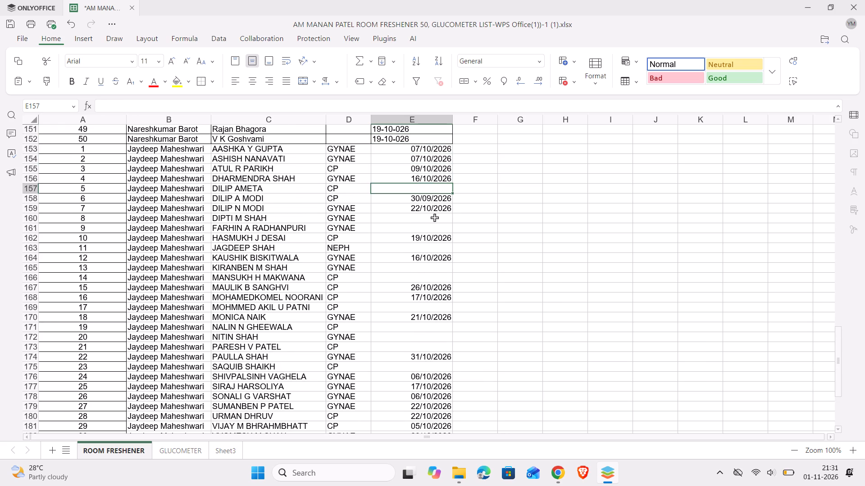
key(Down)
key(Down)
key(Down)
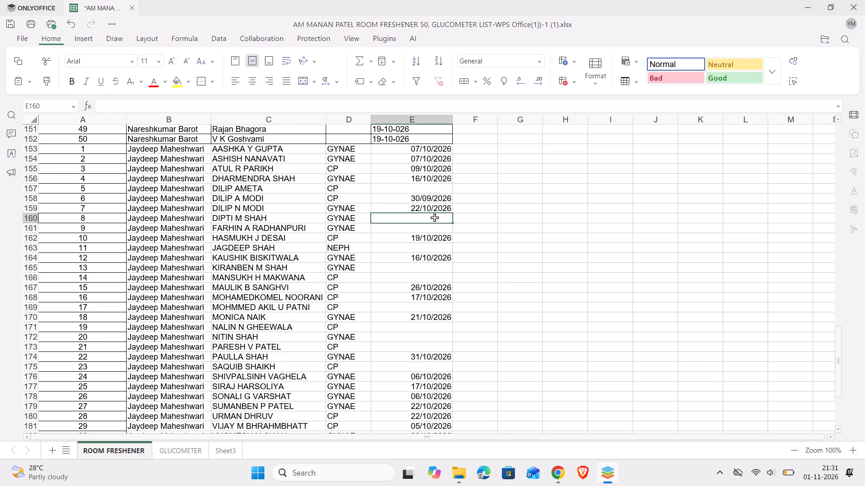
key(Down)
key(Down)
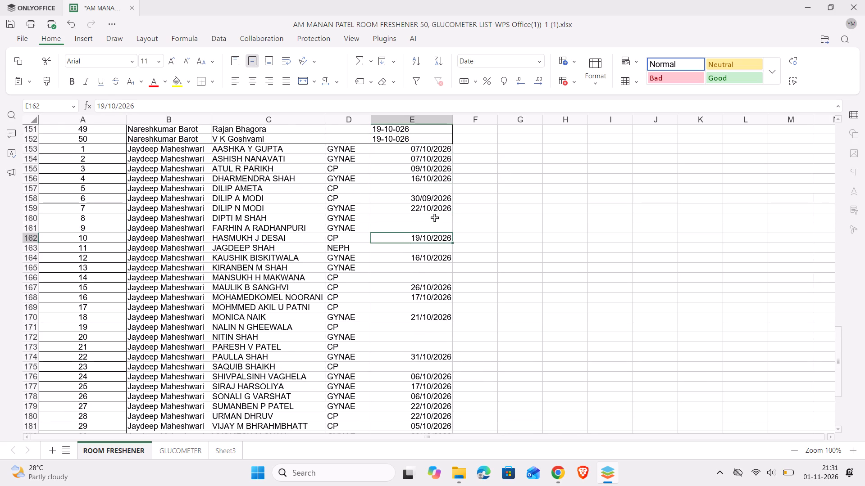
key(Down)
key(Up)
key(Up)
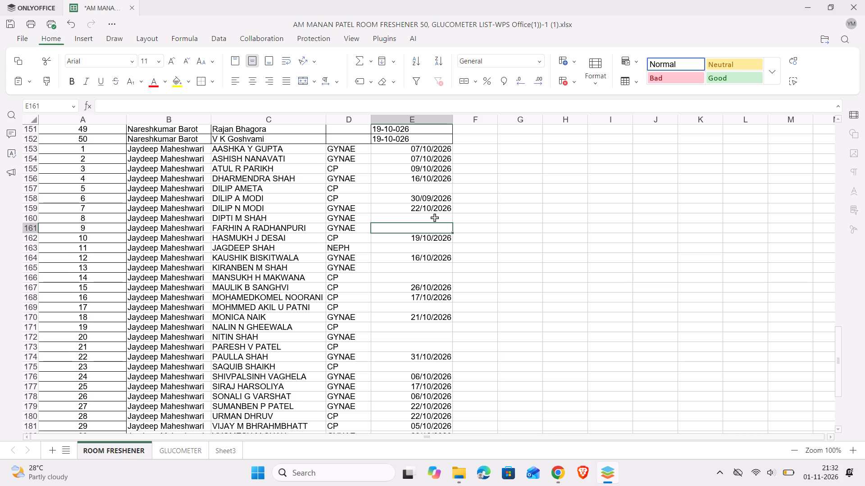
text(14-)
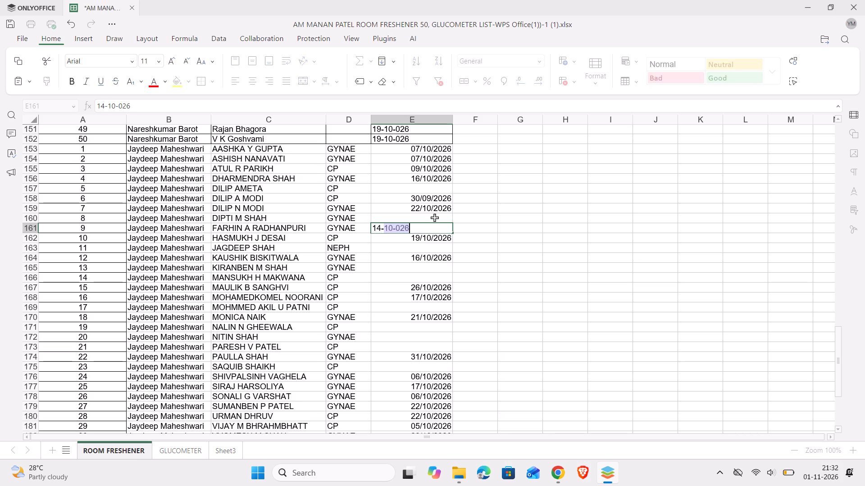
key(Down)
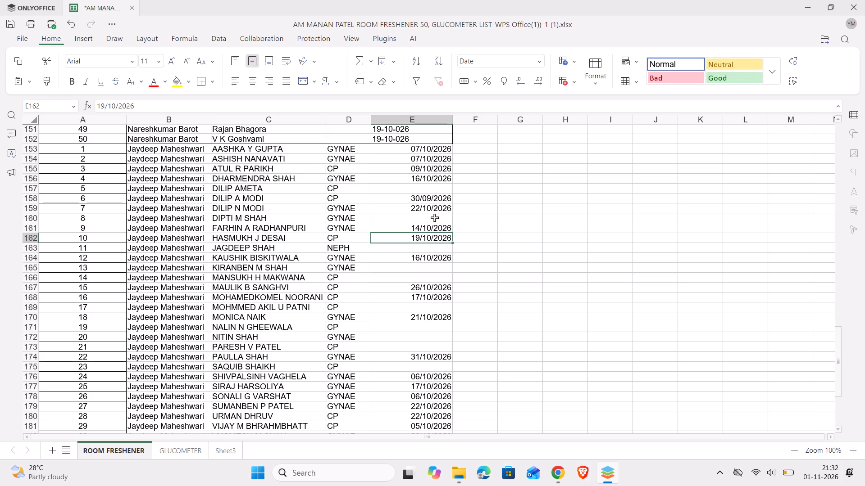
Replace the eleventh doctor's name in C163 with the substitute doctor's name in capitals.
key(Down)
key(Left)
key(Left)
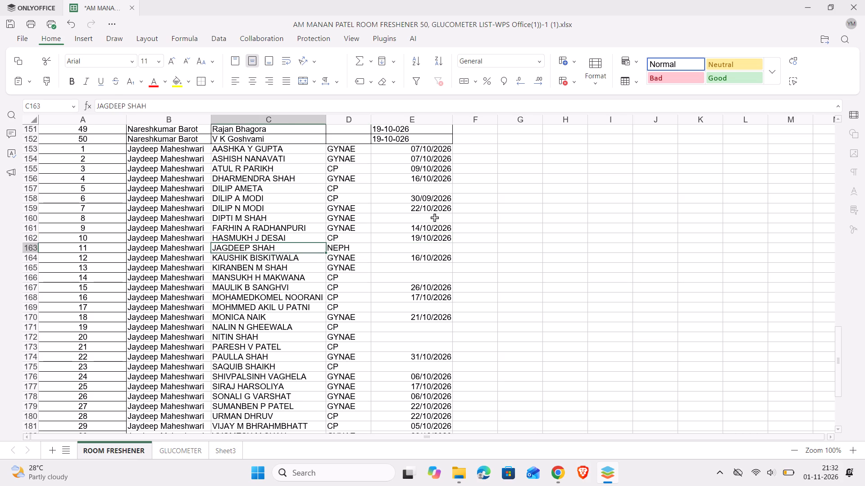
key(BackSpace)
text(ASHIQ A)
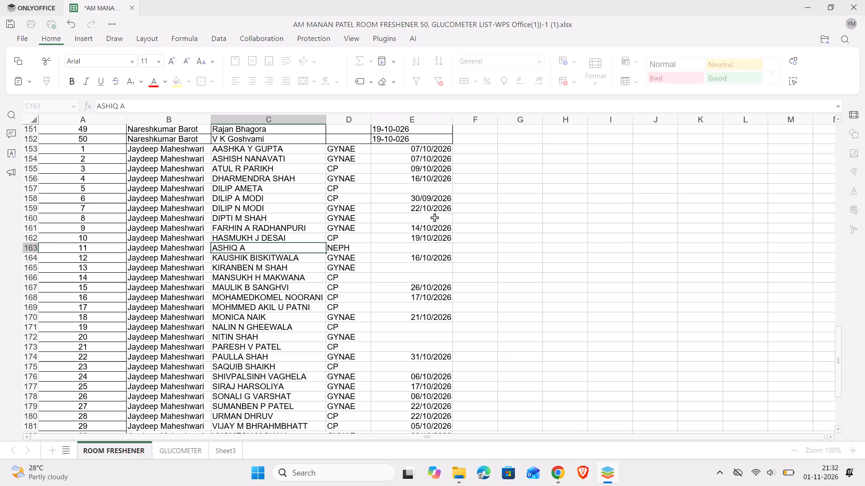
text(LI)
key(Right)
Change the eleventh doctor's specialty in D163 to CP.
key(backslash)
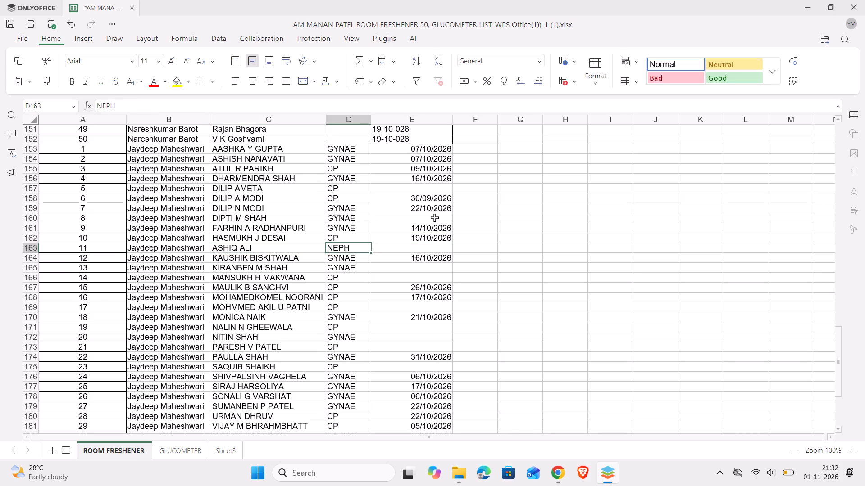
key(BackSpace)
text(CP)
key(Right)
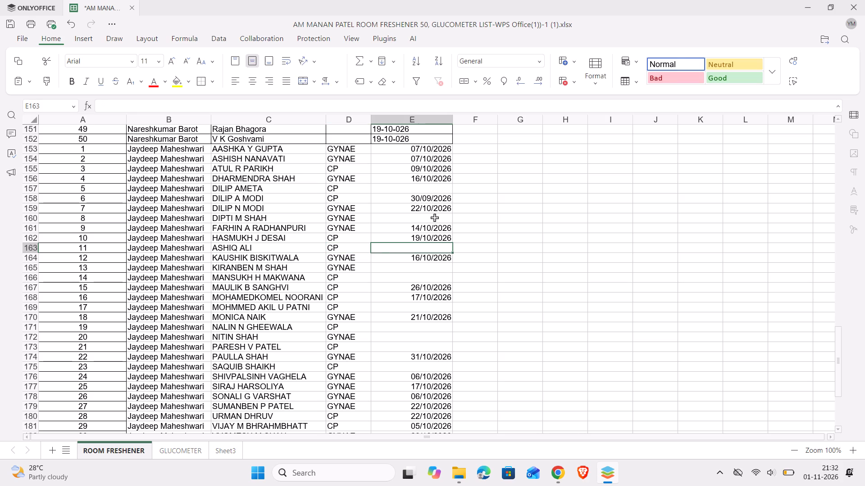
Enter the distribution date 14-10-26 in E163 for the eleventh doctor.
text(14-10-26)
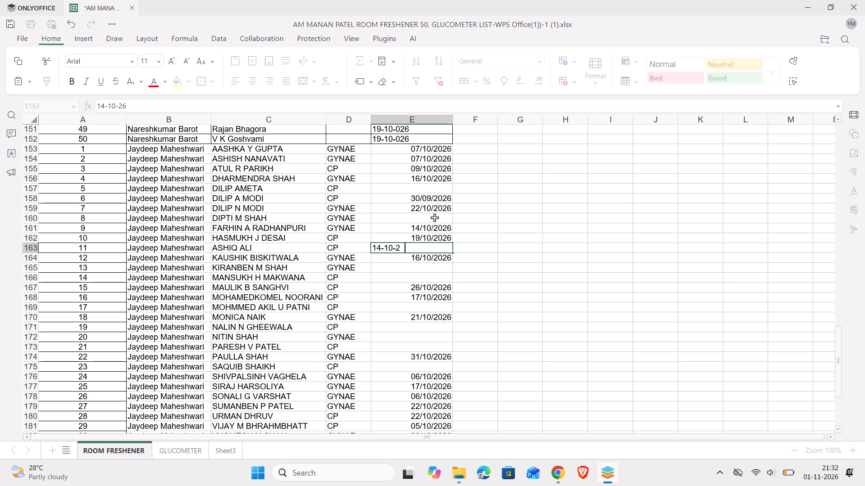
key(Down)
Check the list for doctors without a distribution date, from row 157 down to row 202.
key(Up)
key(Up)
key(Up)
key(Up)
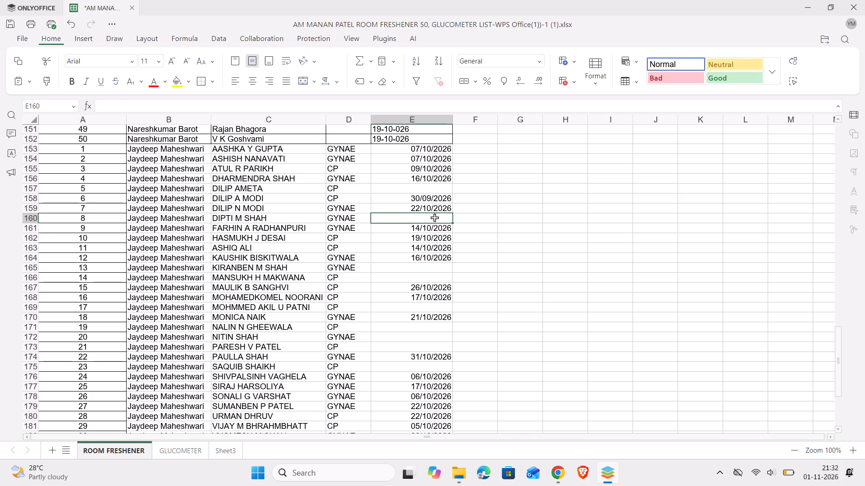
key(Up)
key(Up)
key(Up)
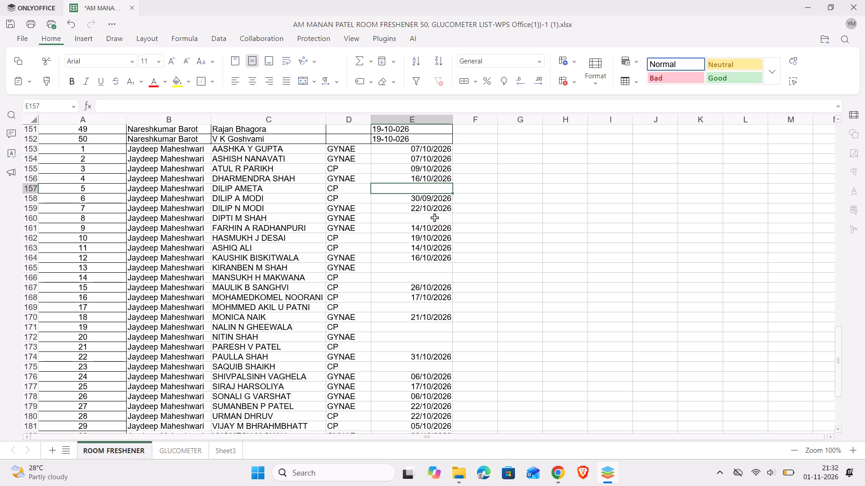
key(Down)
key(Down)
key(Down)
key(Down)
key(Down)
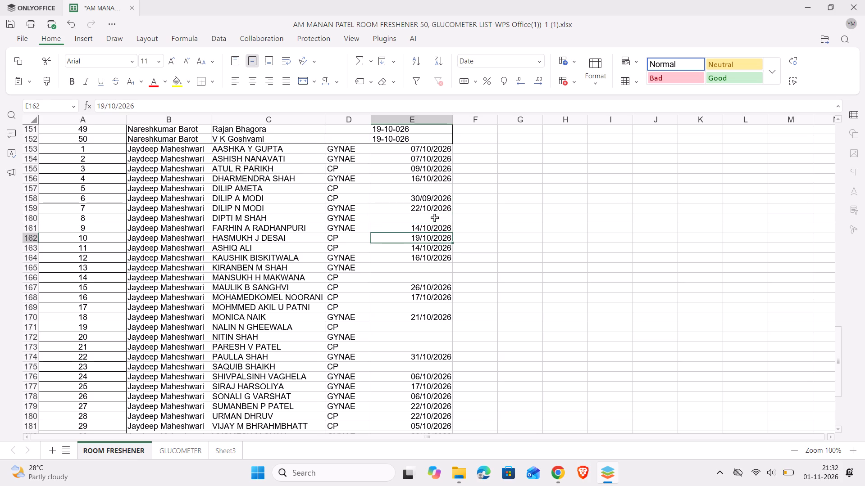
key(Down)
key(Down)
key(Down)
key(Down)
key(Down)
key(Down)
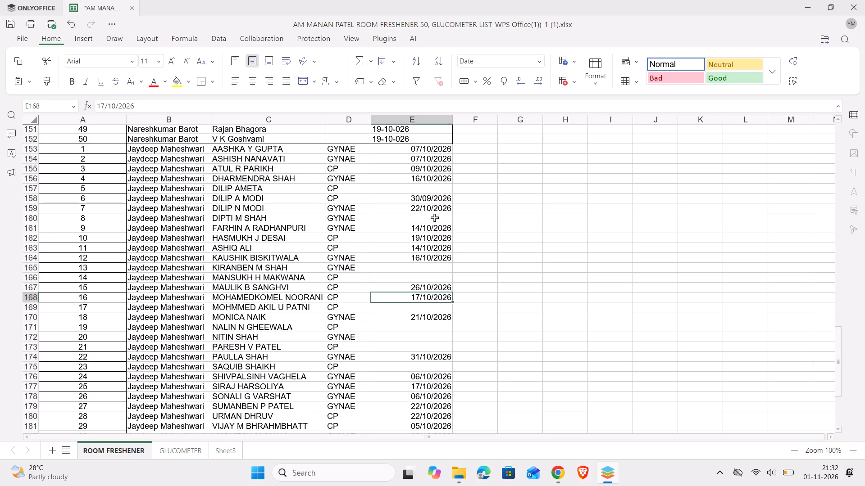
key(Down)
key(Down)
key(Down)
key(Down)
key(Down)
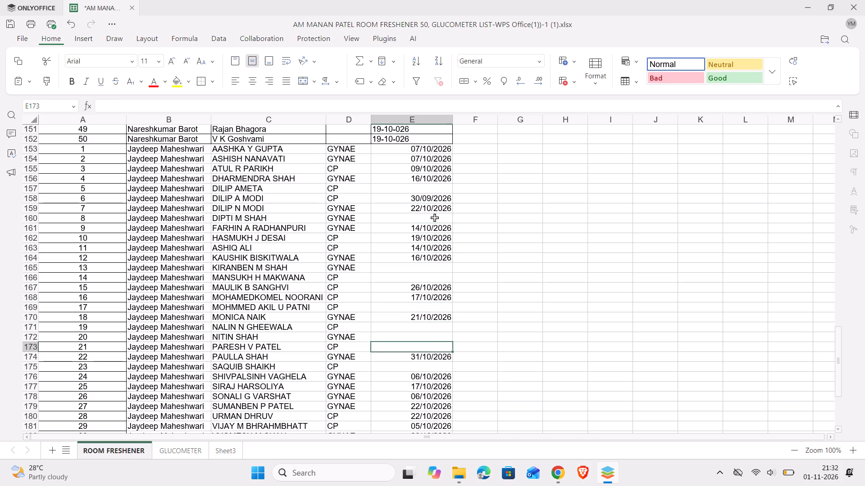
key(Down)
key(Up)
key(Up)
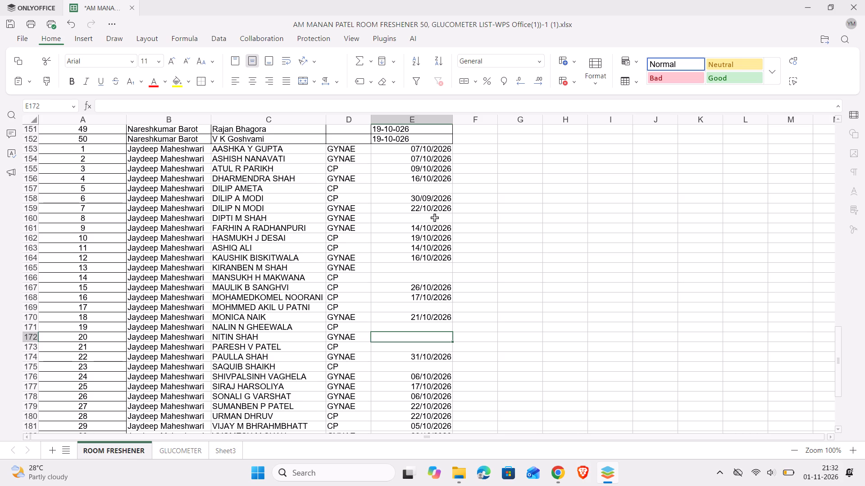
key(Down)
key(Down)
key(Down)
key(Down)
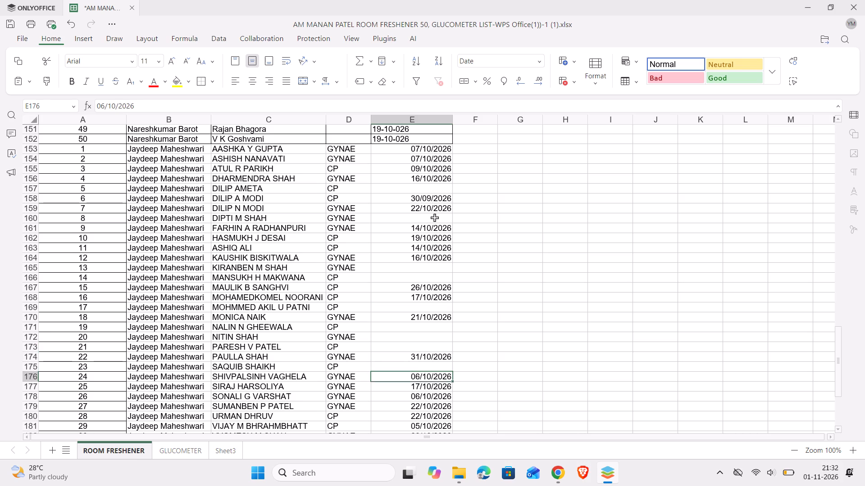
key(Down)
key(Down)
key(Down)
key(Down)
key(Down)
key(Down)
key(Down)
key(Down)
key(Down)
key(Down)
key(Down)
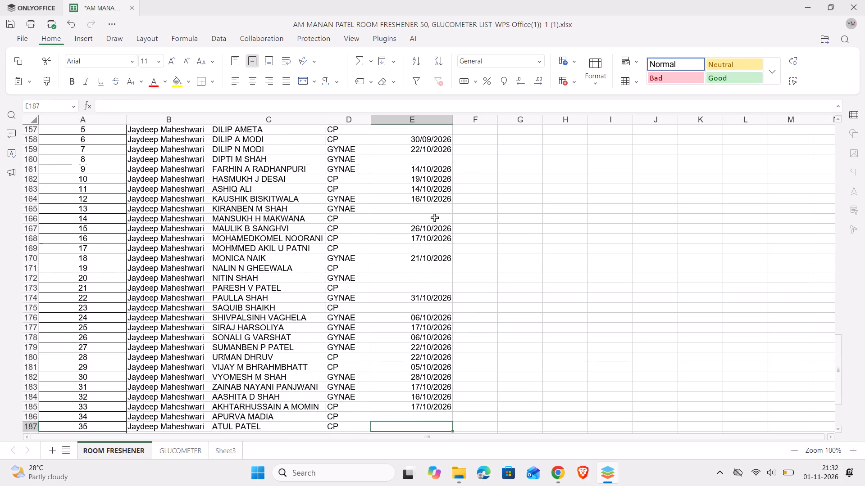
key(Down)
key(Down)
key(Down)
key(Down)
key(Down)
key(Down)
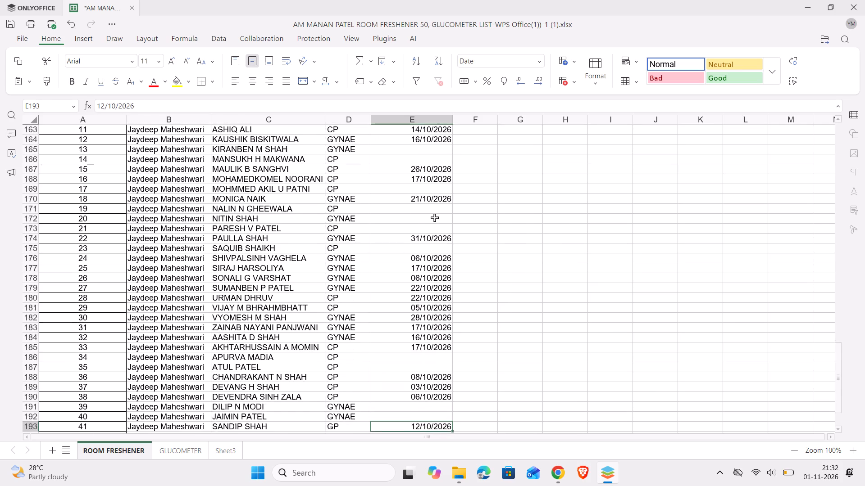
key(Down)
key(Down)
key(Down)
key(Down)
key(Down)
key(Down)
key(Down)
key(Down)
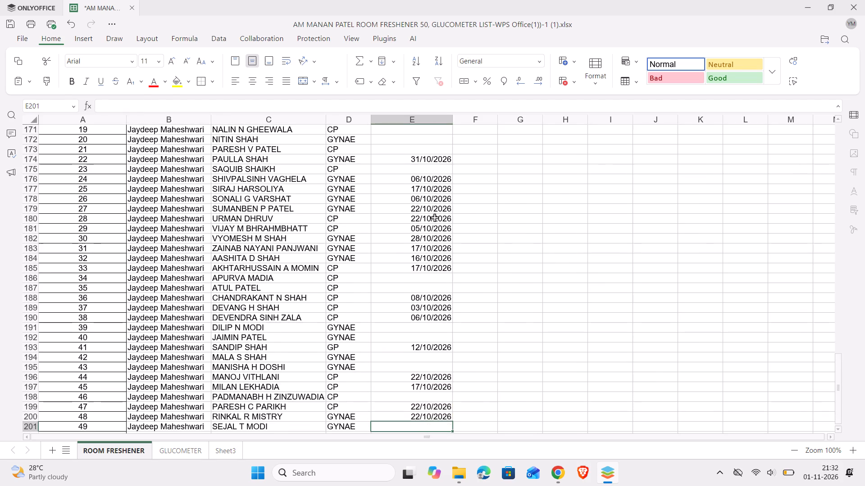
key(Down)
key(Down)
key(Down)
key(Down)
Examine the forty-sixth doctor's name and distribution date cell in row 198.
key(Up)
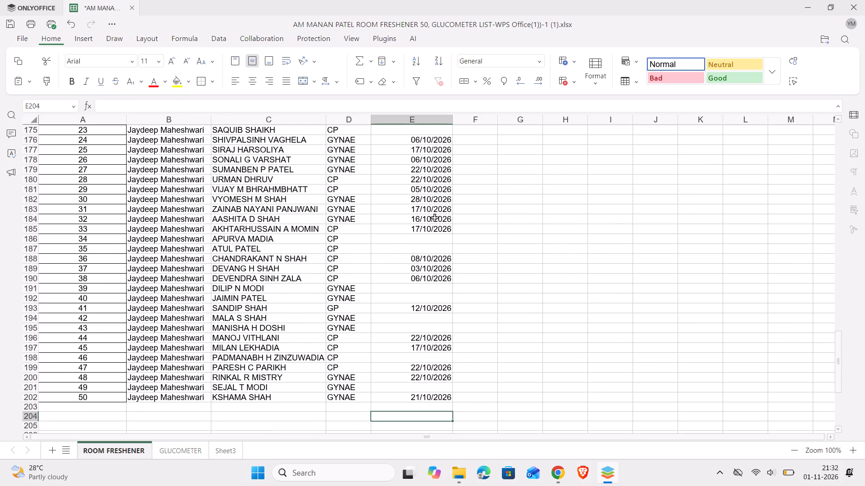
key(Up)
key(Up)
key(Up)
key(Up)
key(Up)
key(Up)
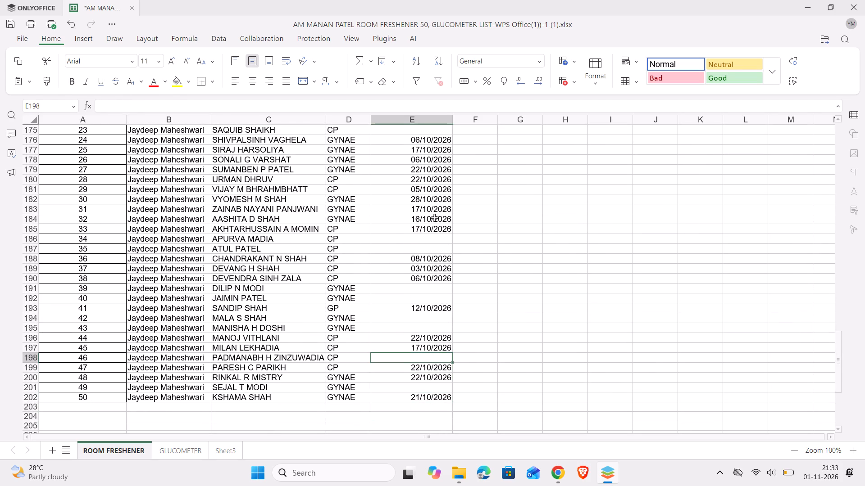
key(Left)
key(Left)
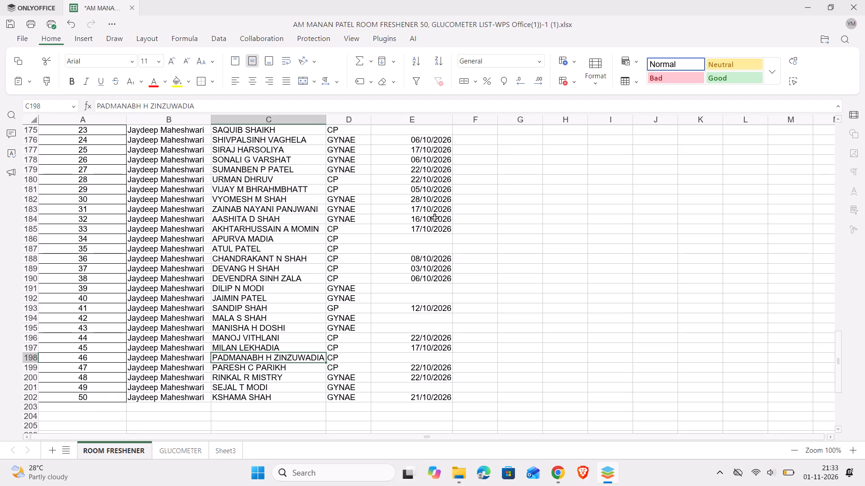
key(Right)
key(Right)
Save the workbook.
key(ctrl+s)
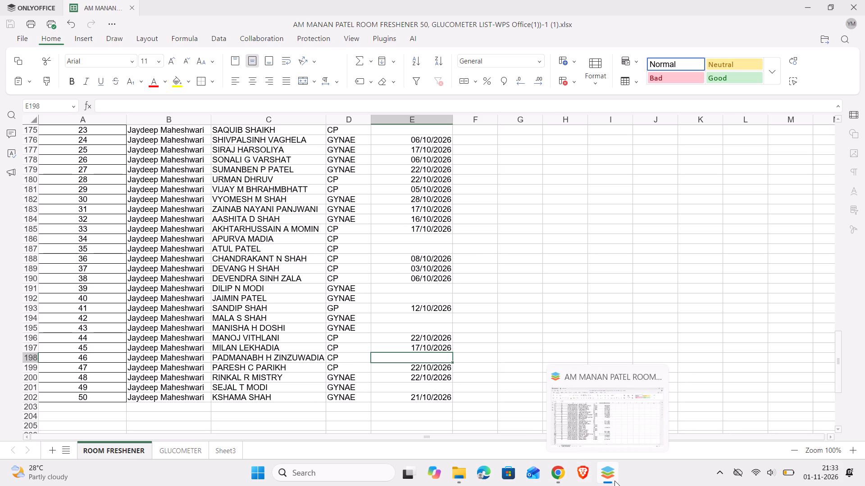
Open the workbook's file options.
click(23, 43)
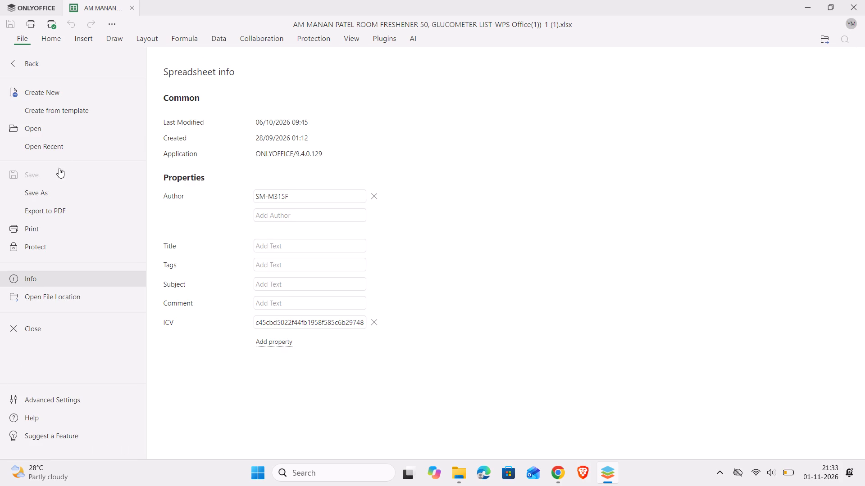
Save a copy of the workbook as an .xlsx file in Downloads, adding a closing parenthesis so its name ends in "-1 (1))".
click(56, 190)
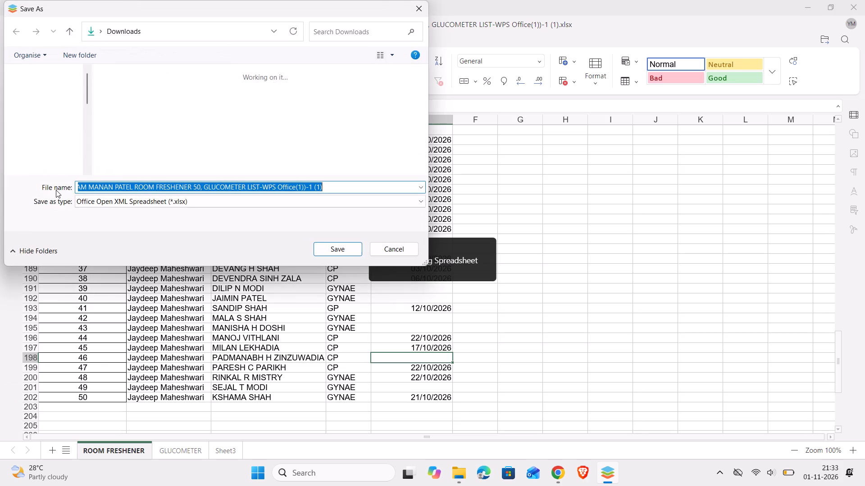
click(331, 185)
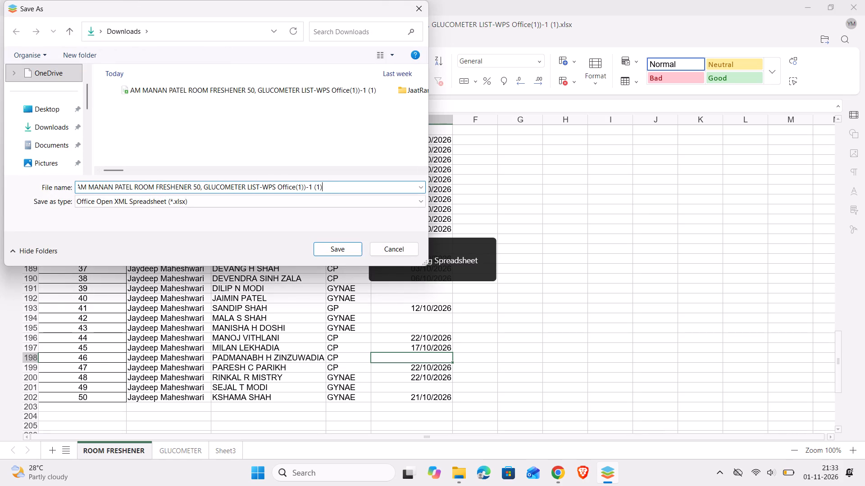
key(BackSpace)
key(BackSpace)
key(BackSpace)
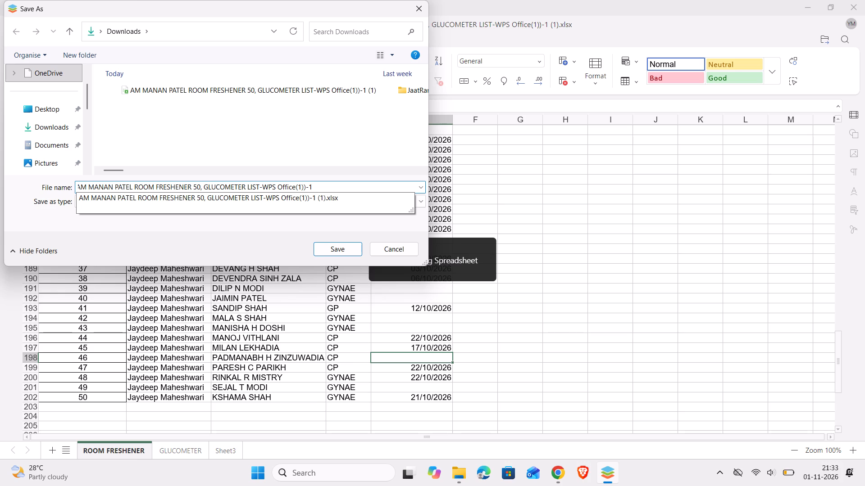
key(Down)
key(Left)
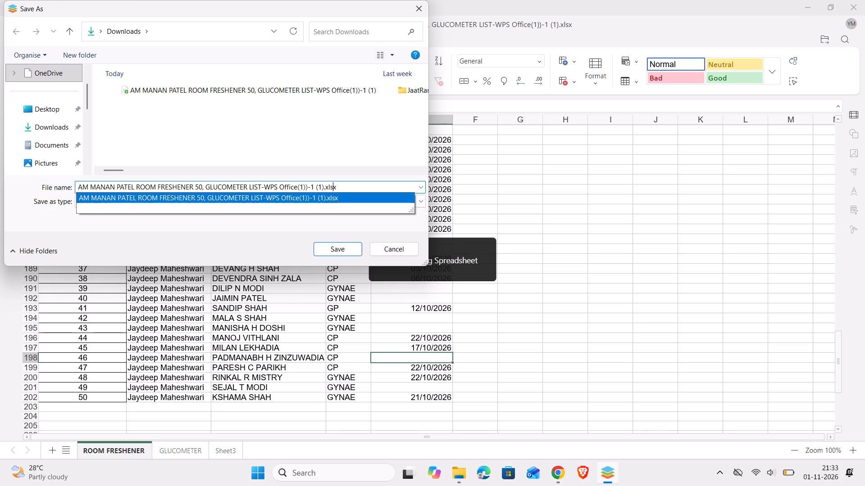